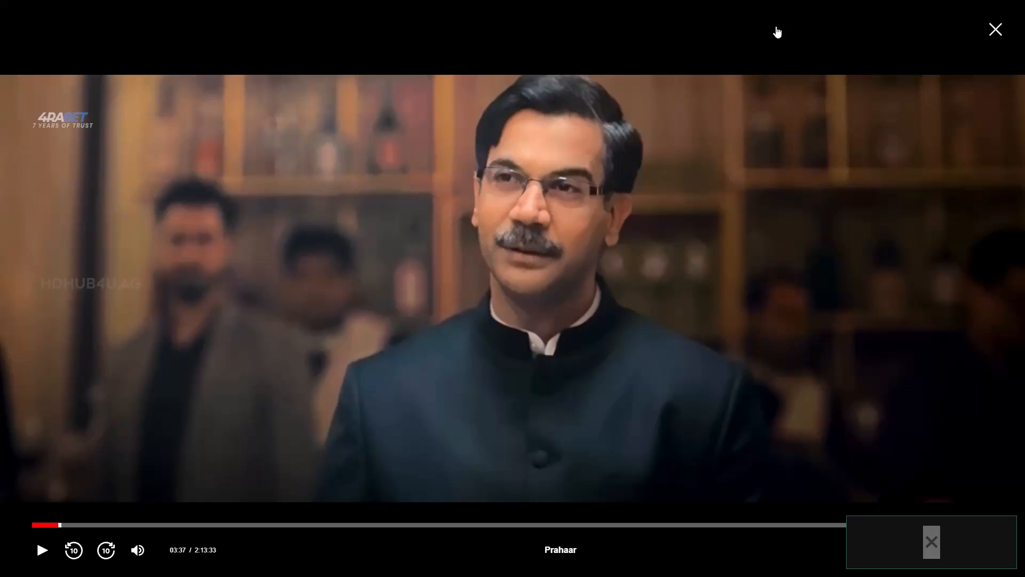
# Exit full-screen view of the paused video.
pyautogui.press('Escape')
pyautogui.press('Escape')
pyautogui.press('F11')
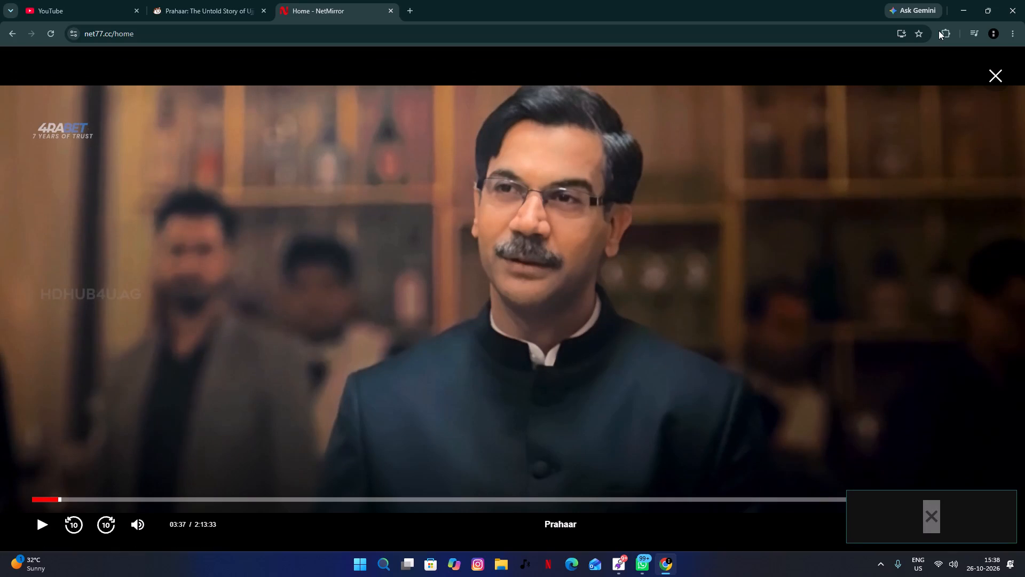
# Open the ARISE SCRIMS T2 PT spreadsheet from the Google Sheets home list in a new browser tab.
pyautogui.click(409, 0)
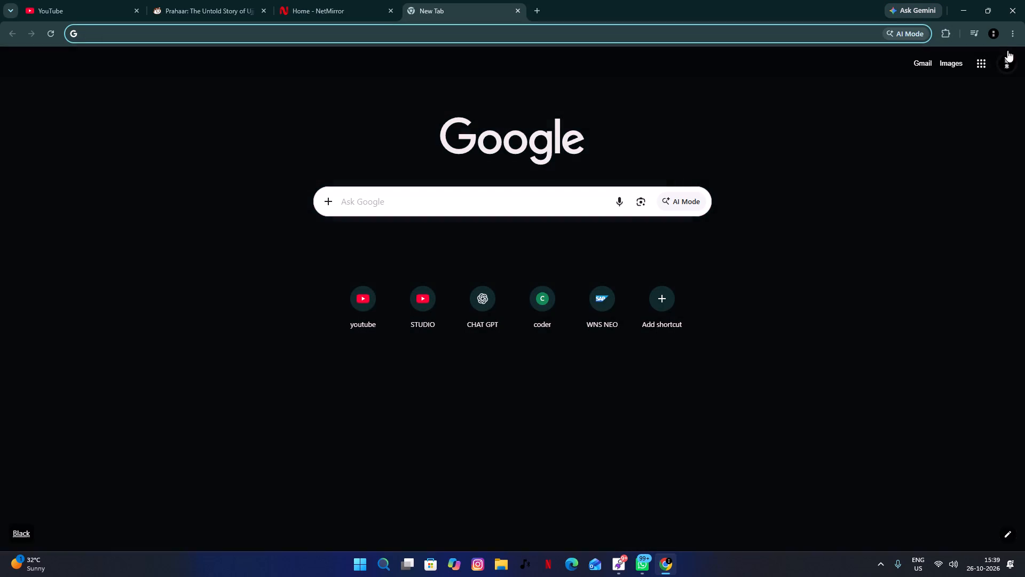
pyautogui.click(983, 65)
pyautogui.click(924, 363)
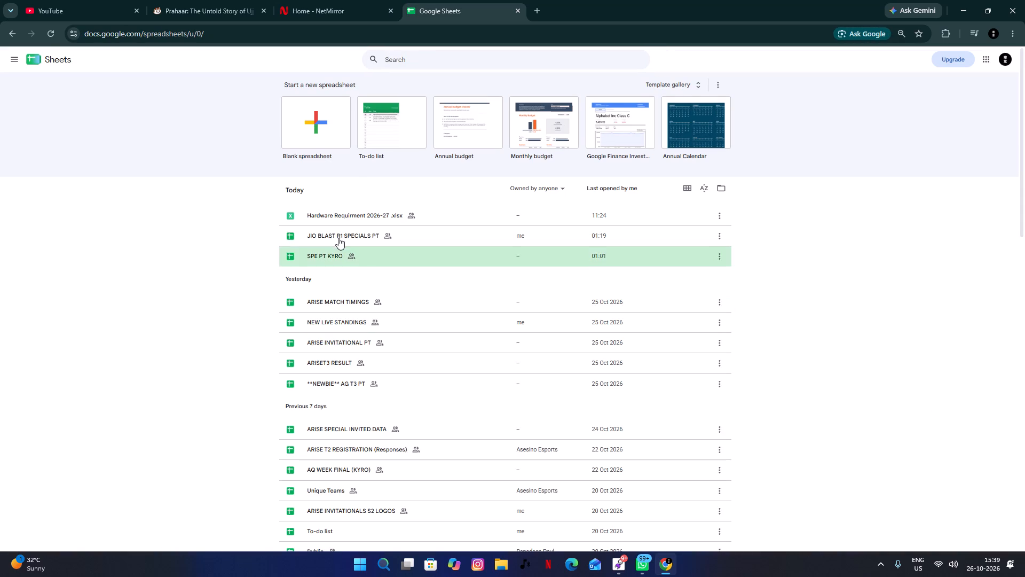
pyautogui.scroll(-1, 364, 352)
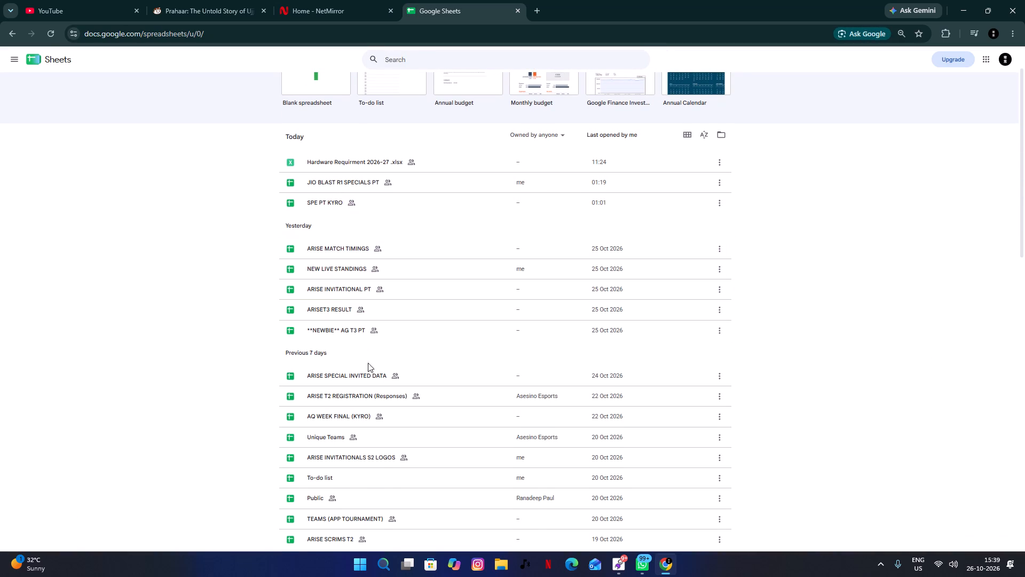
pyautogui.scroll(-2, 378, 415)
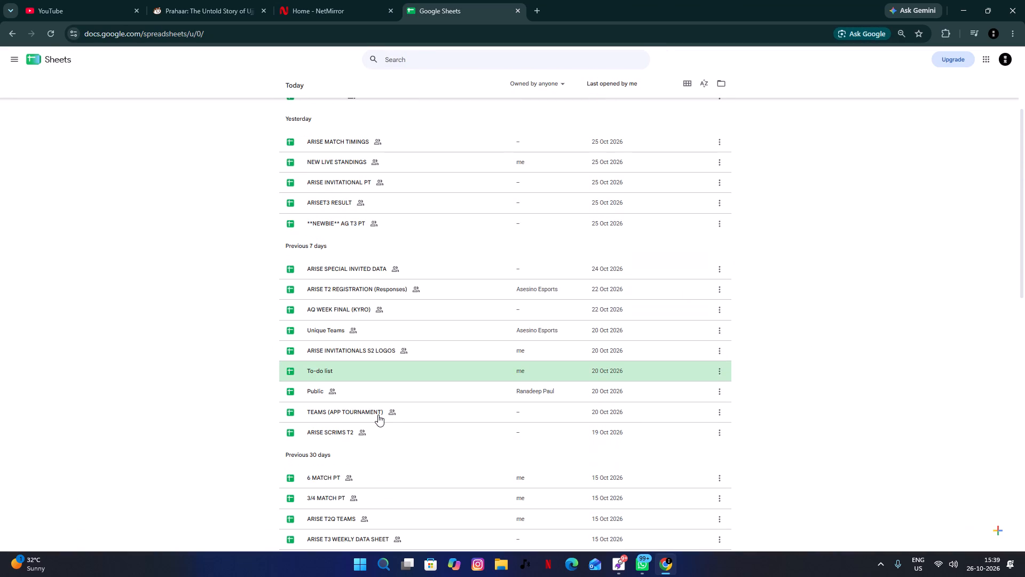
pyautogui.scroll(-1, 378, 415)
pyautogui.scroll(-1, 378, 463)
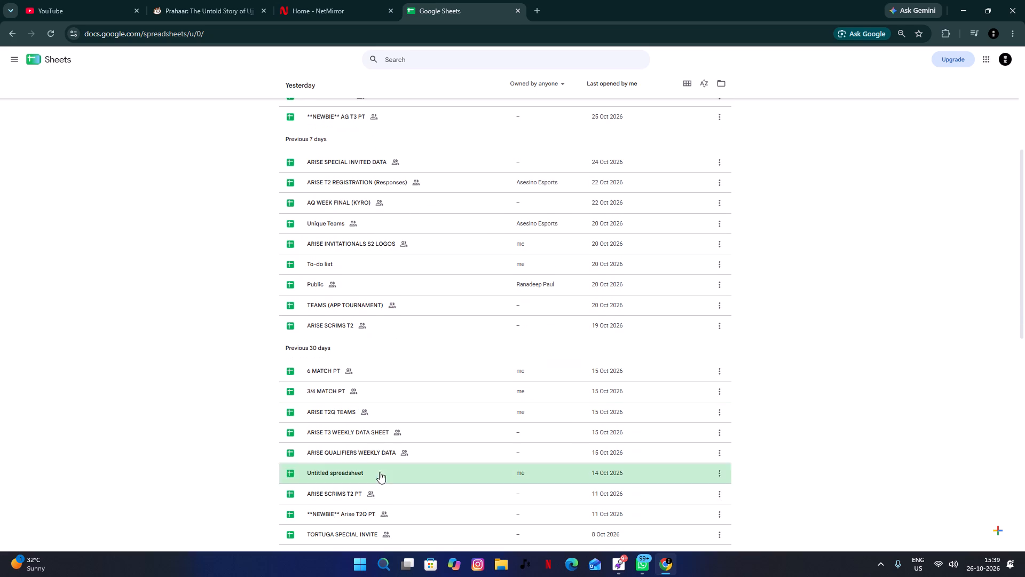
pyautogui.click(389, 496)
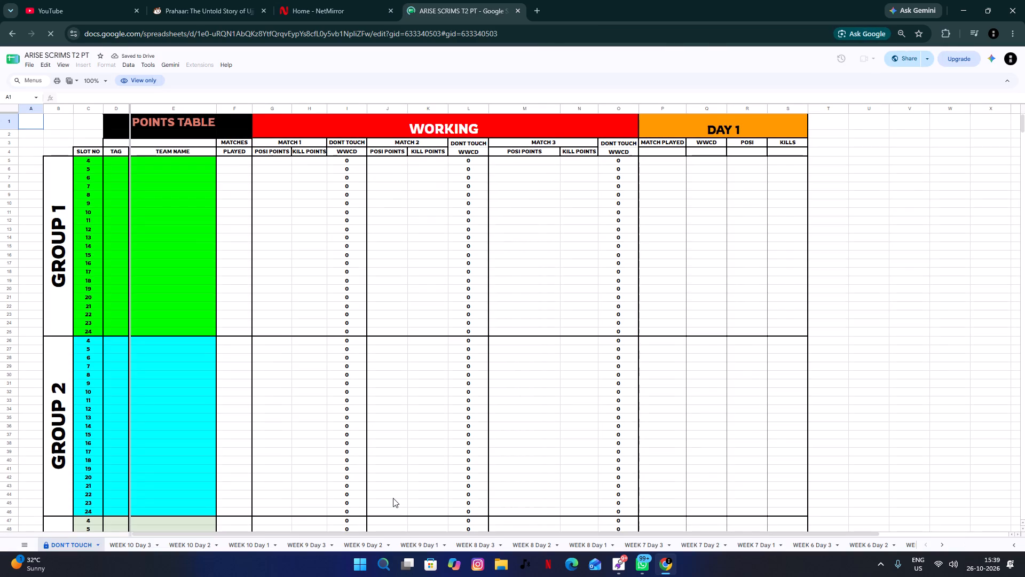
# Go to the WEEK 10 Day 3 sheet and select Group 1's first Match 1 position points cell.
pyautogui.click(134, 543)
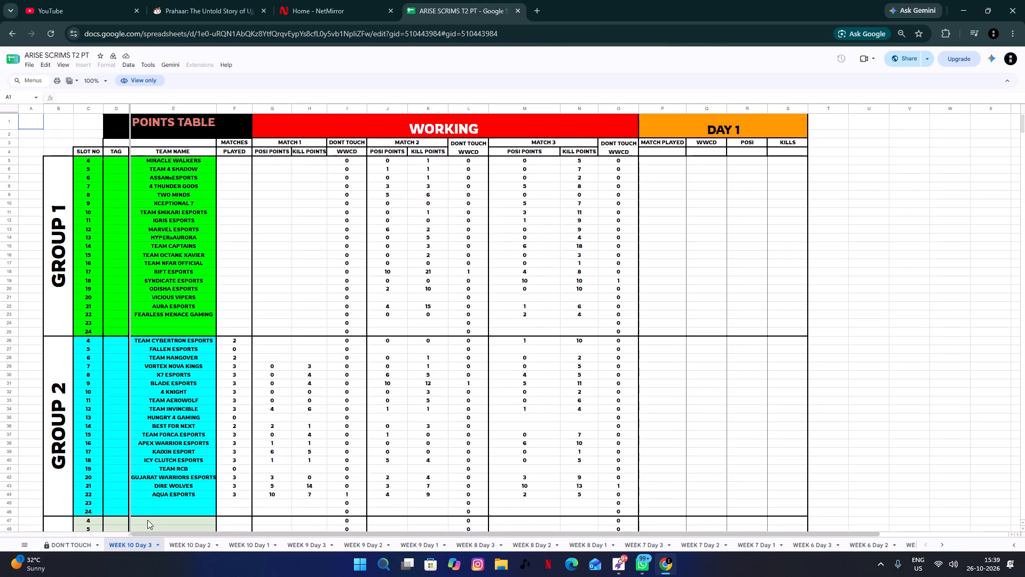
pyautogui.scroll(3, 261, 374)
pyautogui.click(324, 223)
pyautogui.click(248, 162)
pyautogui.click(278, 159)
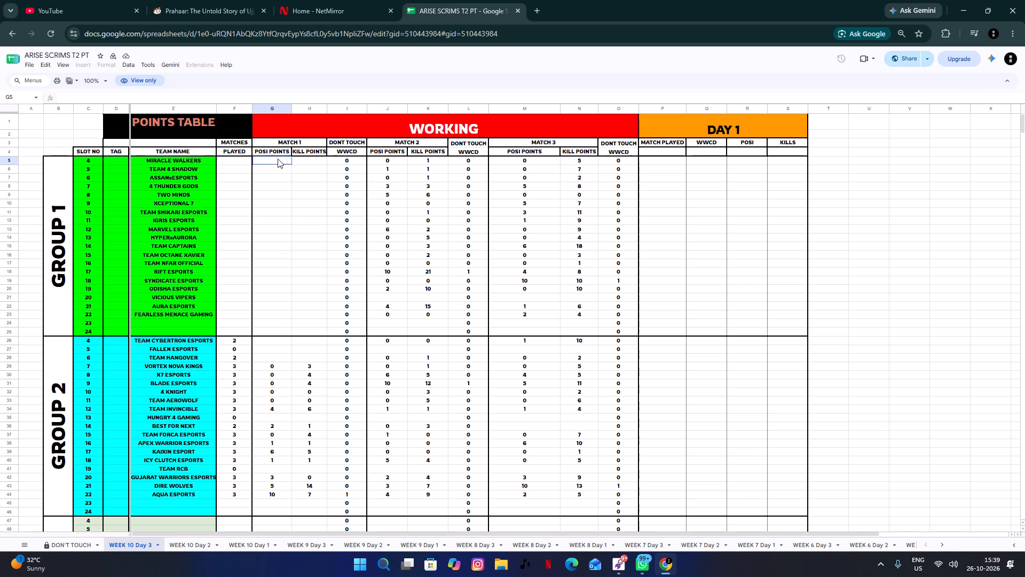
# Open the NEW LIVE STANDINGS spreadsheet from the Google Sheets home list in another new browser tab.
pyautogui.click(543, 1)
pyautogui.click(985, 59)
pyautogui.click(927, 348)
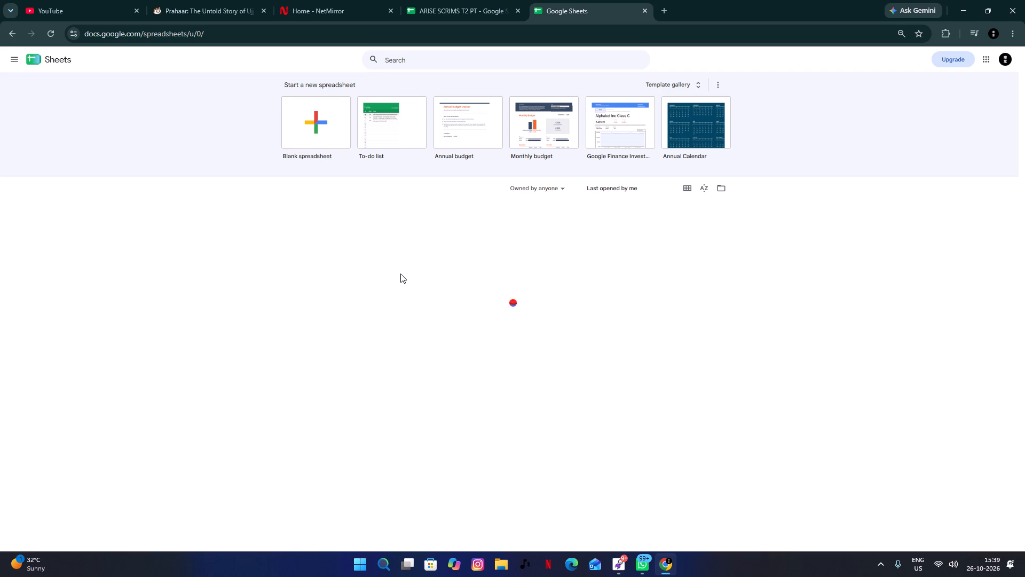
pyautogui.scroll(-3, 420, 313)
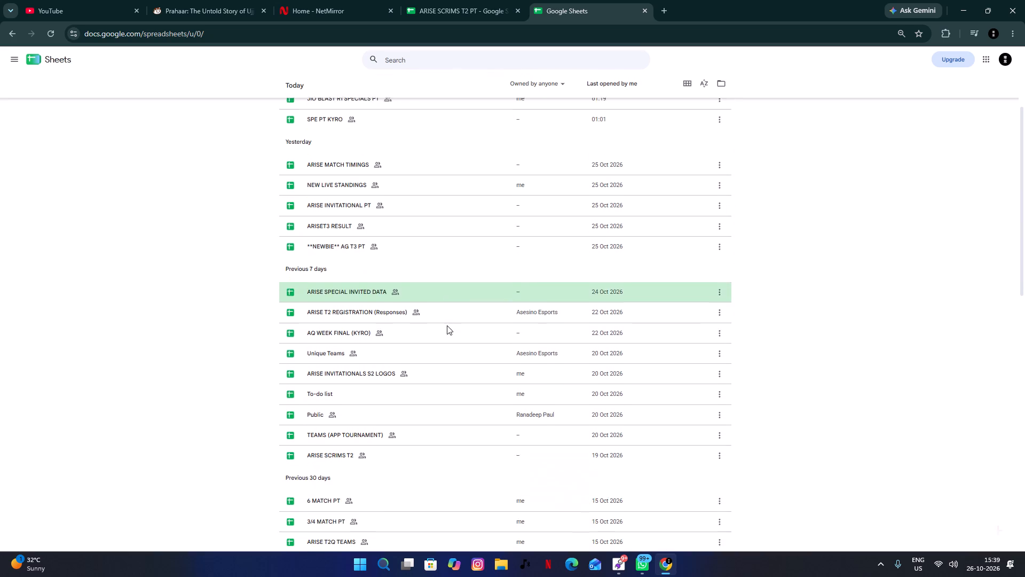
pyautogui.scroll(-1, 447, 325)
pyautogui.scroll(3, 447, 325)
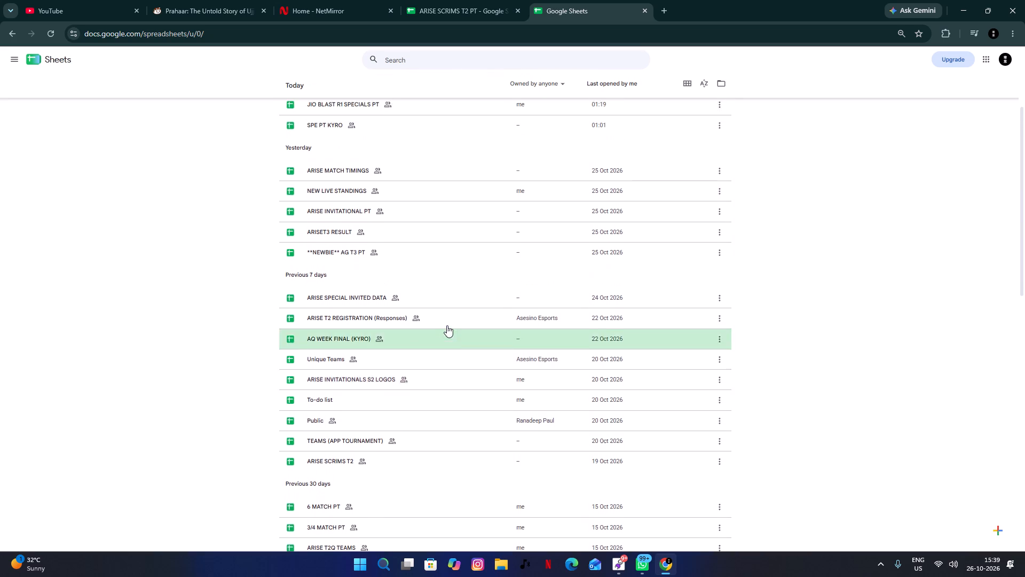
pyautogui.click(395, 295)
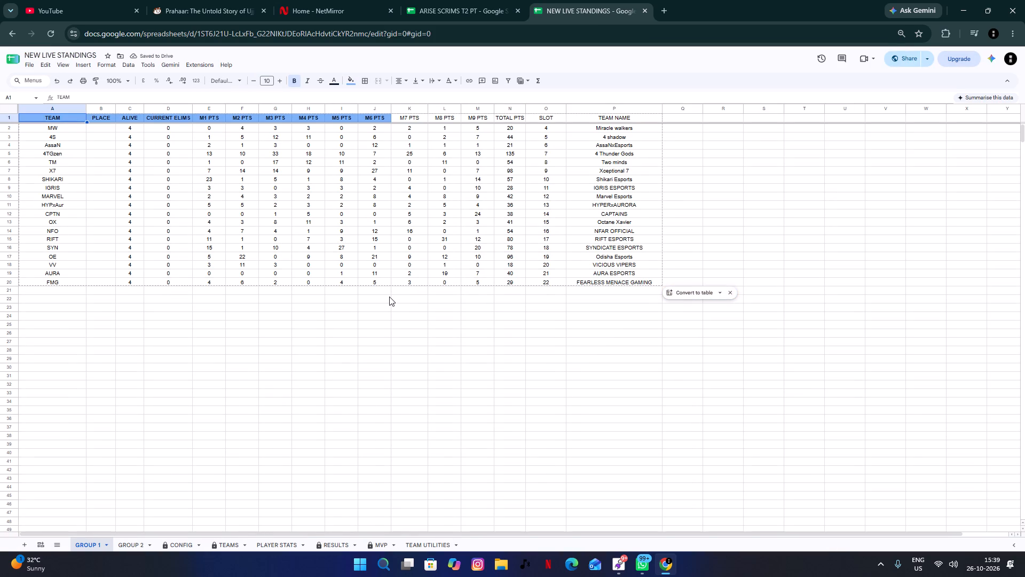
# Select the M7 PTS values of all teams on the GROUP 1 sheet, K2 through K20.
pyautogui.click(407, 133)
pyautogui.click(405, 129)
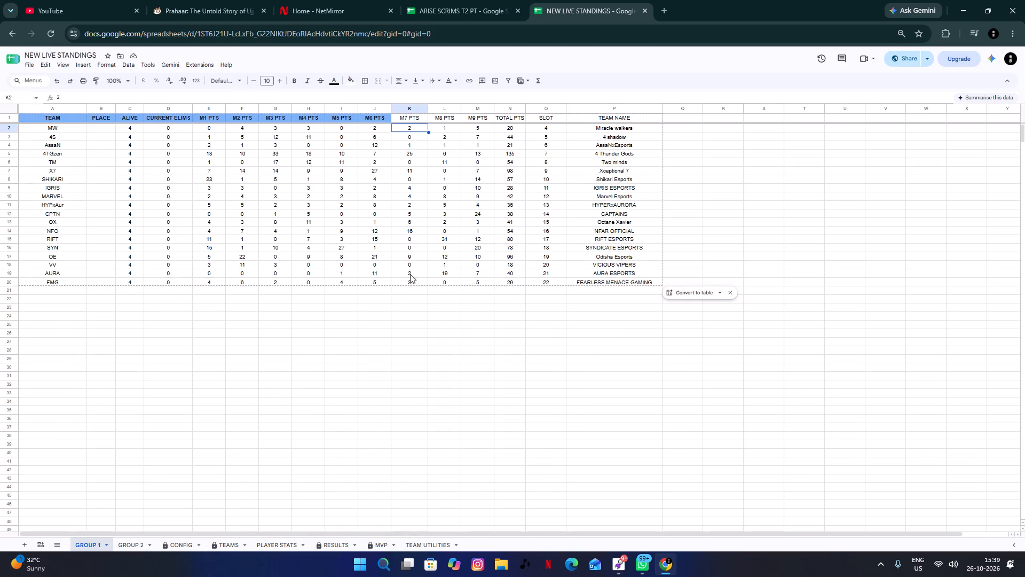
pyautogui.keyDown('shift'); pyautogui.click(415, 282); pyautogui.keyUp('shift')
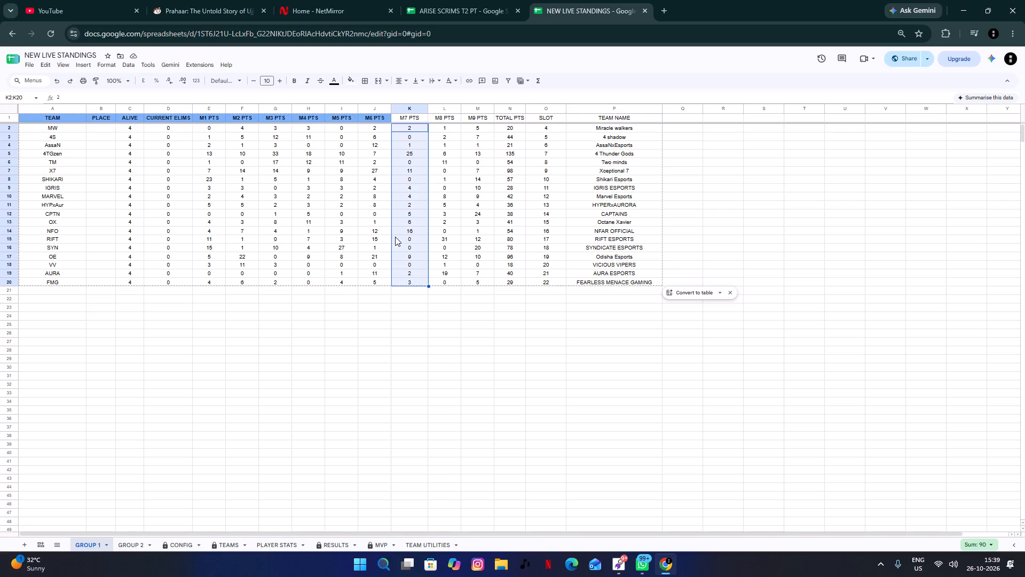
# Set NEW LIVE STANDINGS beside the points table as a separate window, and reselect Group 1's first Match 1 position points cell.
pyautogui.moveTo(598, 5); pyautogui.dragTo(652, 49)
pyautogui.press('super+Right')
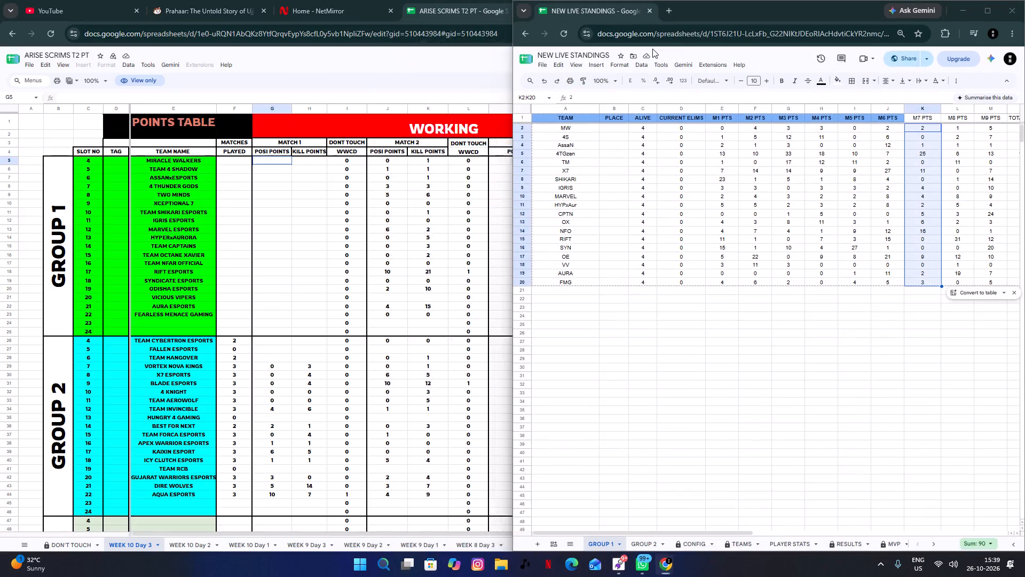
pyautogui.click(355, 178)
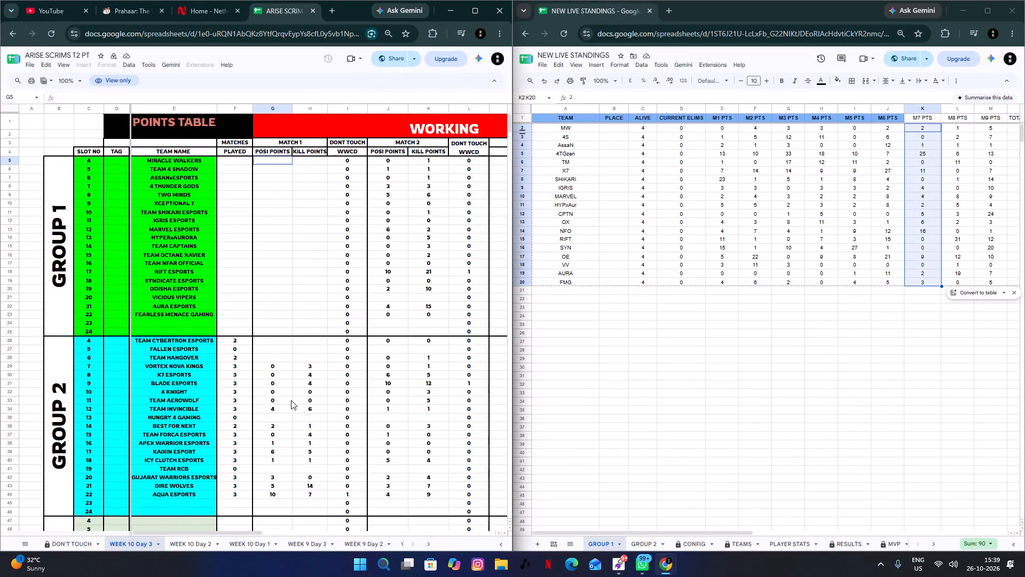
pyautogui.scroll(3, 280, 369)
pyautogui.click(276, 275)
pyautogui.click(282, 175)
pyautogui.click(282, 162)
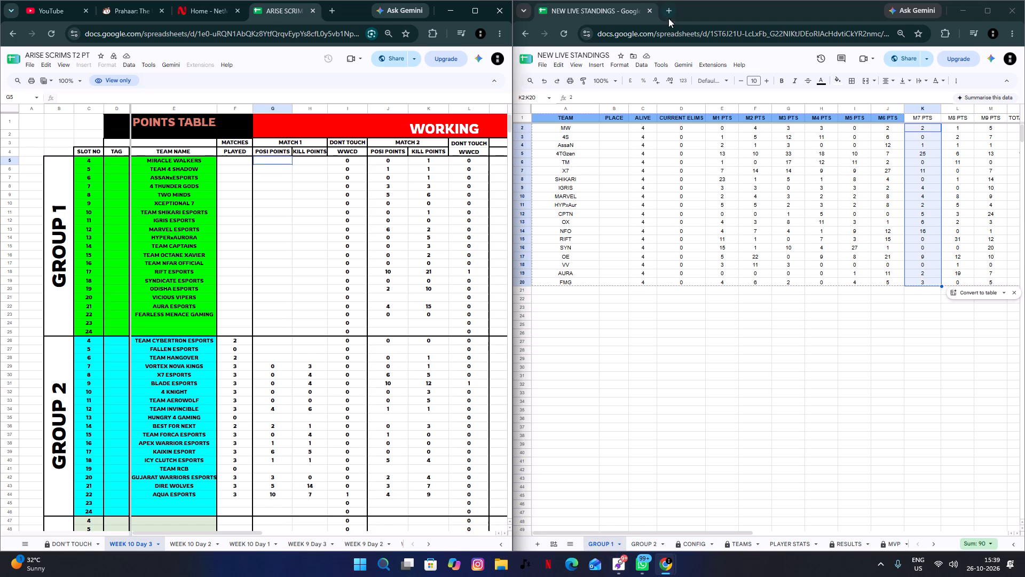
# Switch to File Explorer and run START-LOCAL.cmd from the TTG folder on the DATA (D:) drive.
pyautogui.click(510, 576)
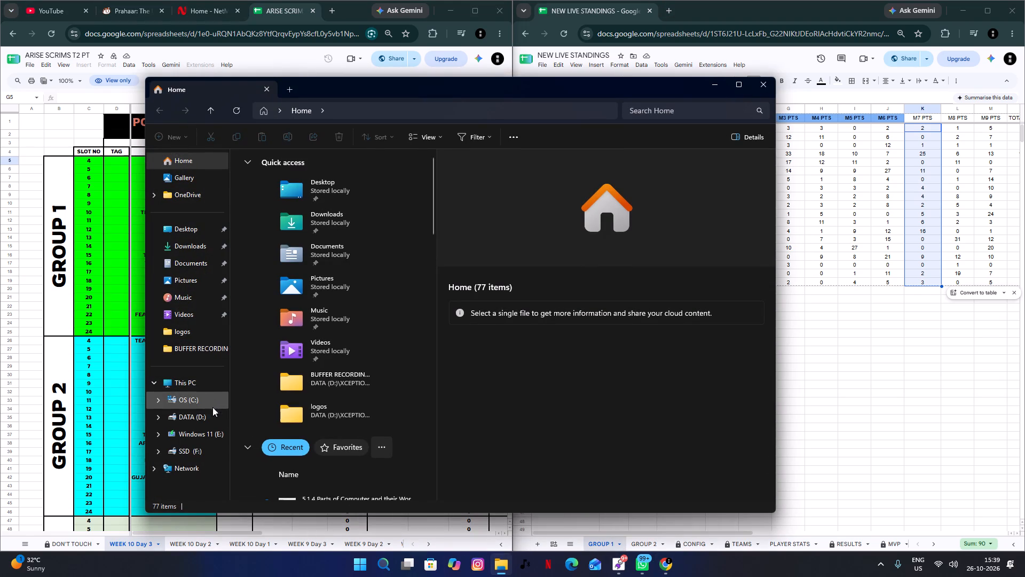
pyautogui.click(212, 416)
pyautogui.click(336, 345)
pyautogui.press('t')
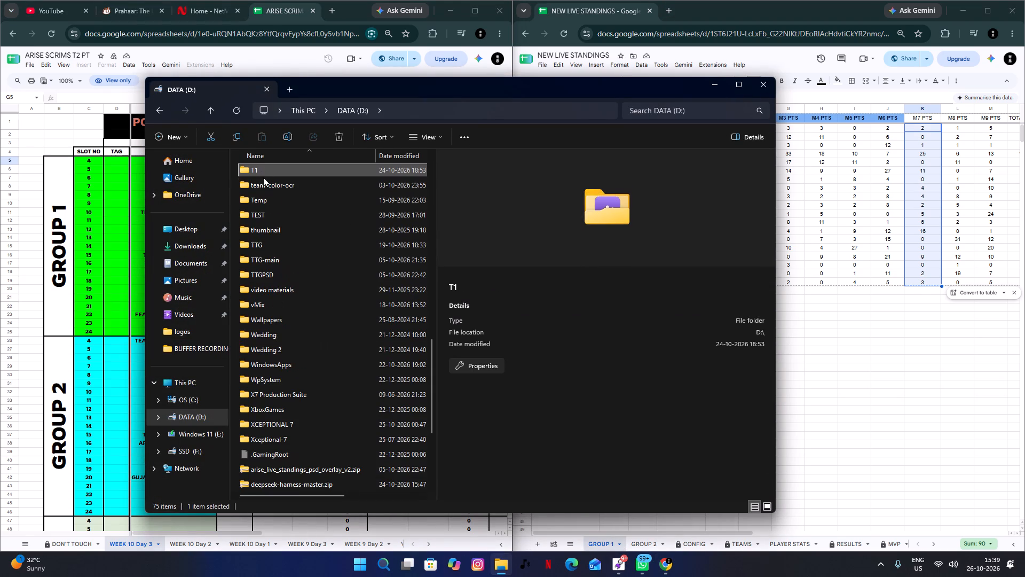
pyautogui.doubleClick(274, 248)
pyautogui.scroll(-3, 316, 325)
pyautogui.scroll(4, 316, 339)
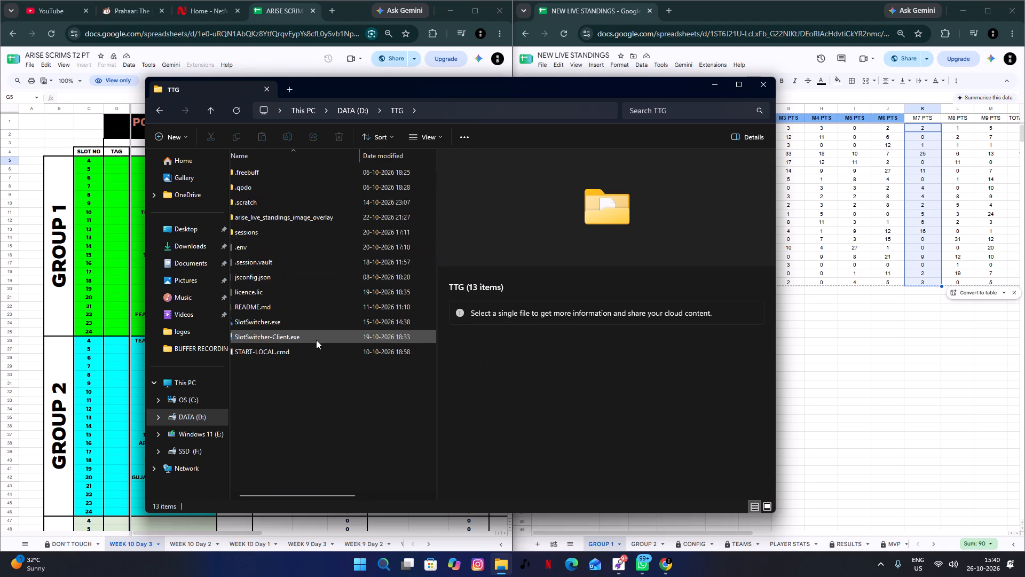
pyautogui.doubleClick(306, 355)
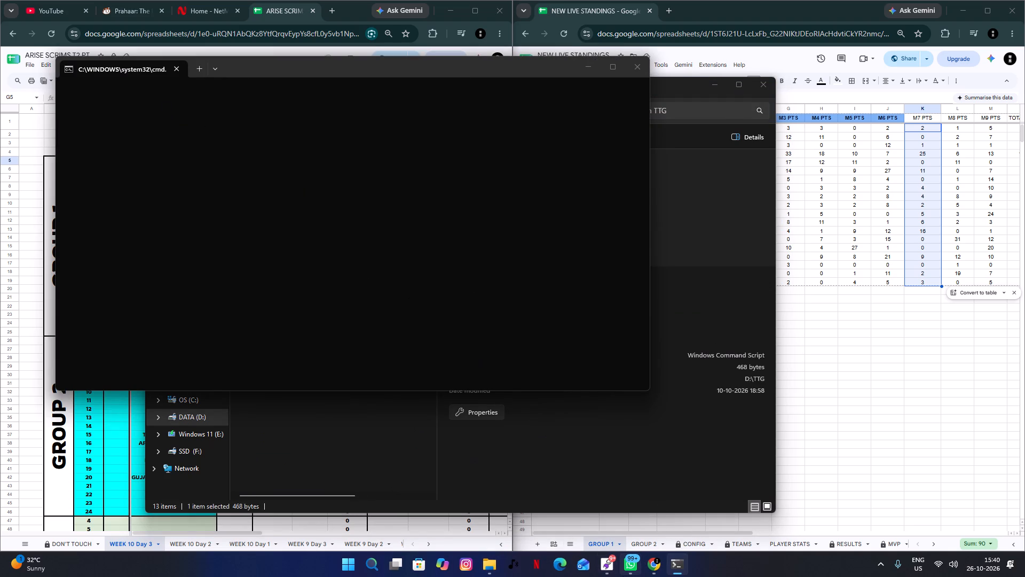
pyautogui.click(606, 568)
pyautogui.scroll(-20, 572, 258)
pyautogui.scroll(-1, 572, 258)
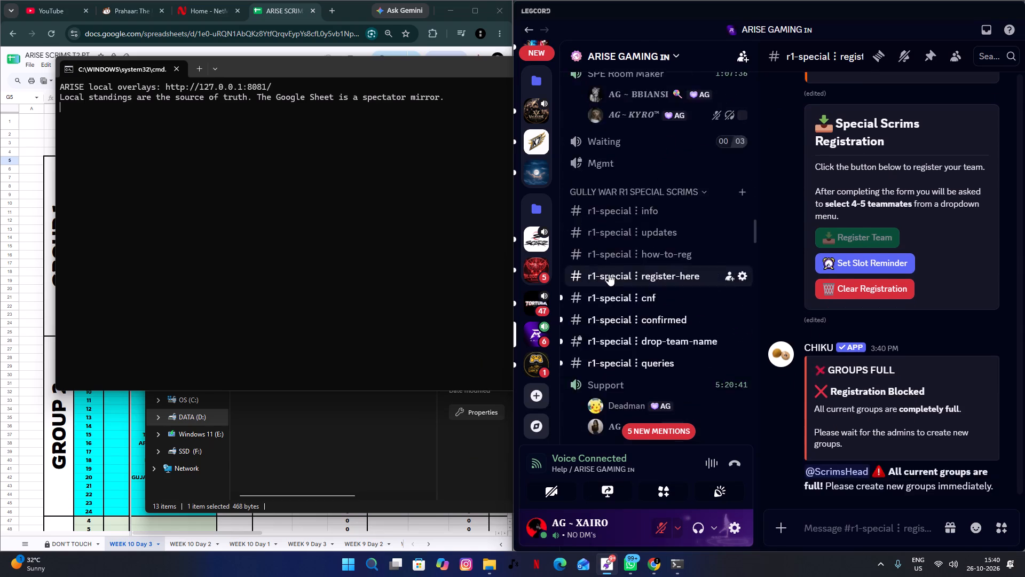
pyautogui.scroll(-20, 609, 274)
pyautogui.scroll(-8, 609, 274)
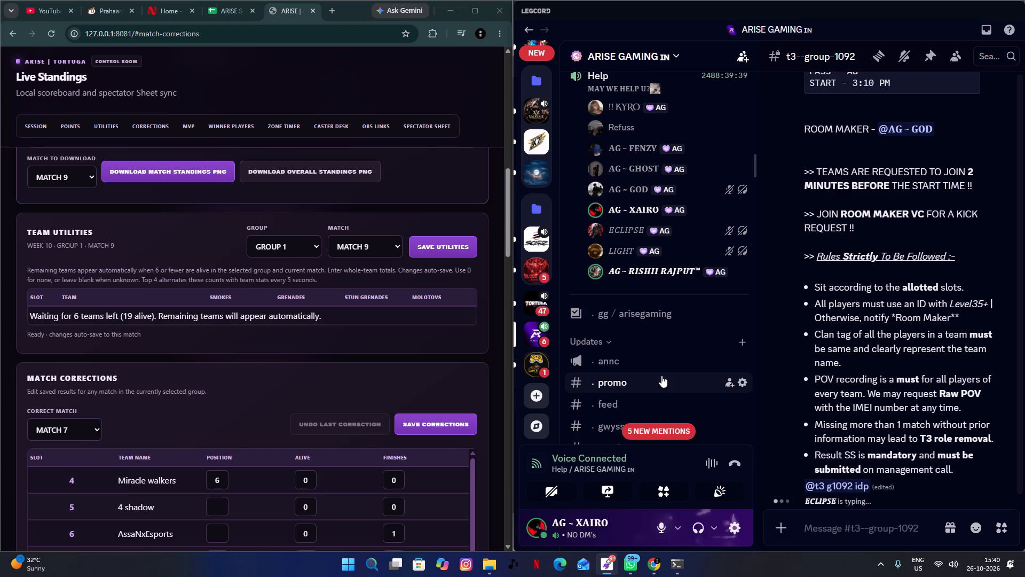
pyautogui.scroll(2, 661, 376)
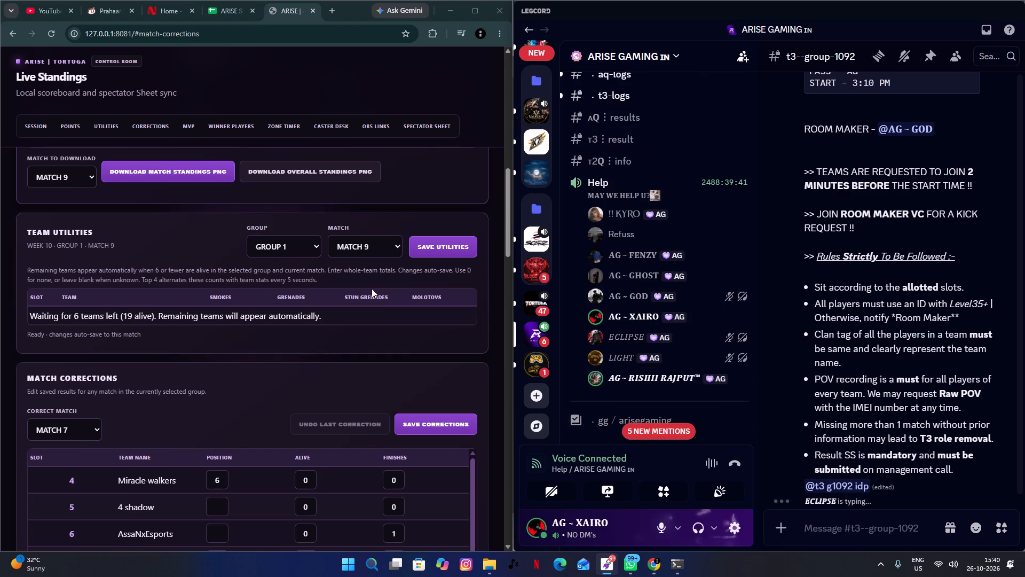
# Switch to the Live Standings page in Chrome and review the Match 7 positions and finishes under Match Corrections.
pyautogui.scroll(-5, 354, 330)
pyautogui.scroll(1, 109, 228)
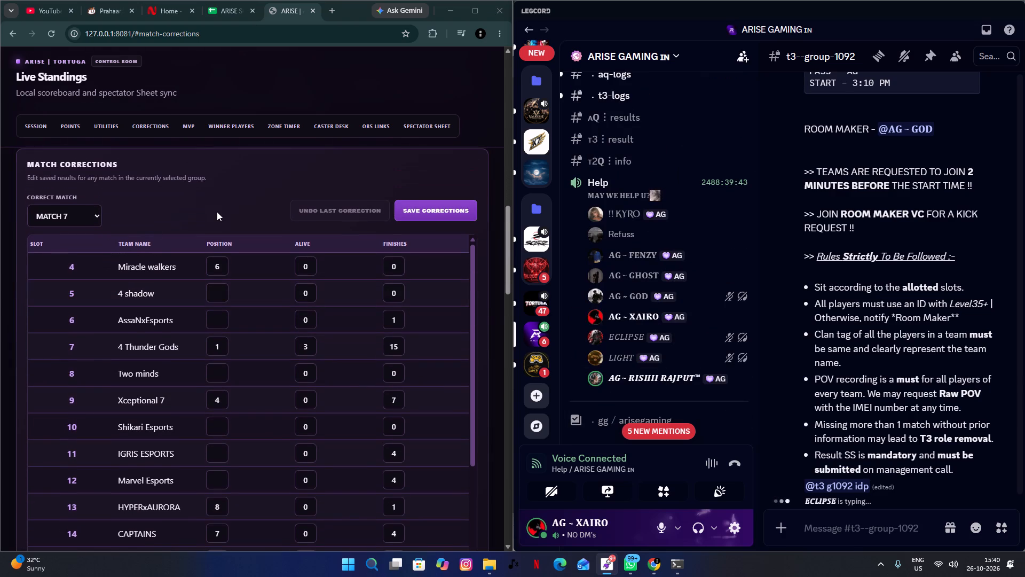
pyautogui.scroll(3, 177, 317)
pyautogui.scroll(-4, 177, 317)
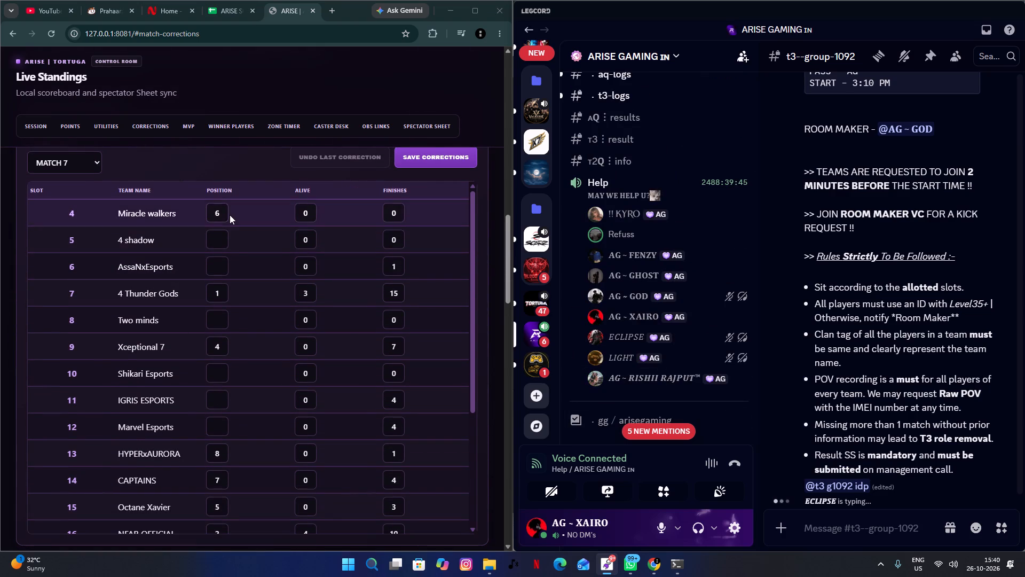
pyautogui.scroll(2, 396, 236)
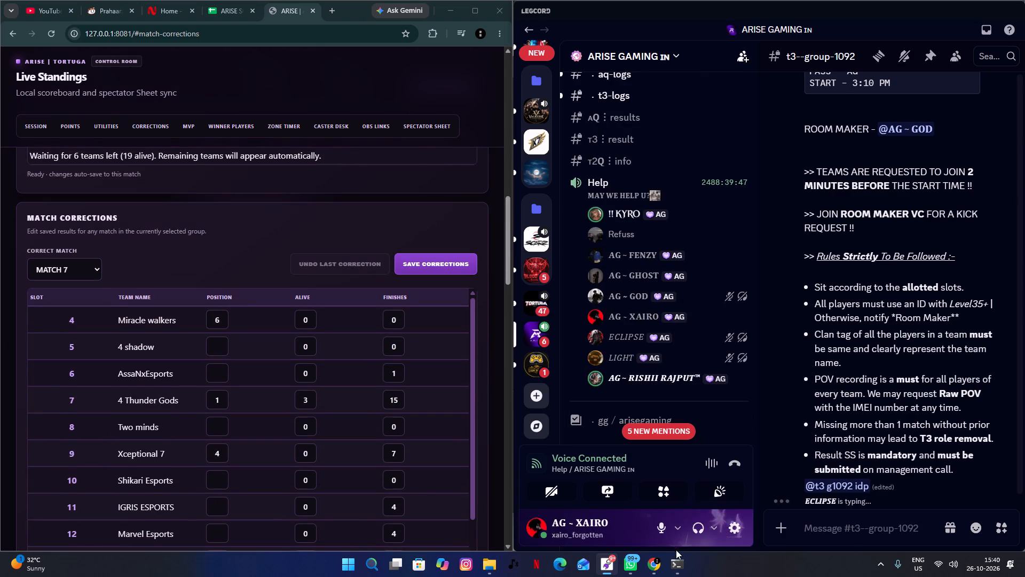
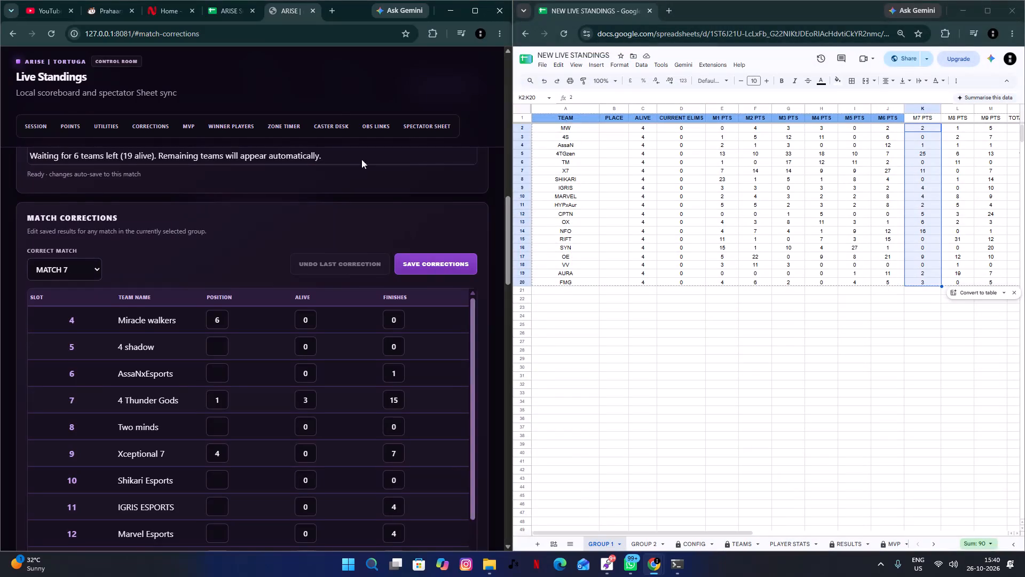
# Move the ARISE SCRIMS T2 PT sheet into its own window and place it side by side with Live Standings.
pyautogui.moveTo(225, 15); pyautogui.dragTo(535, 119)
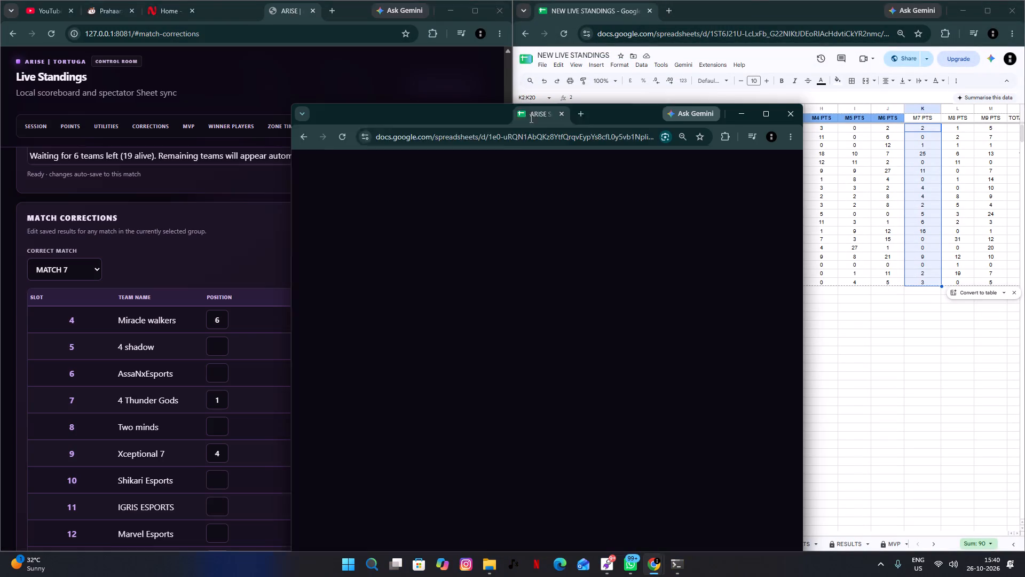
pyautogui.moveTo(535, 119); pyautogui.dragTo(549, 119)
pyautogui.press('super+Right')
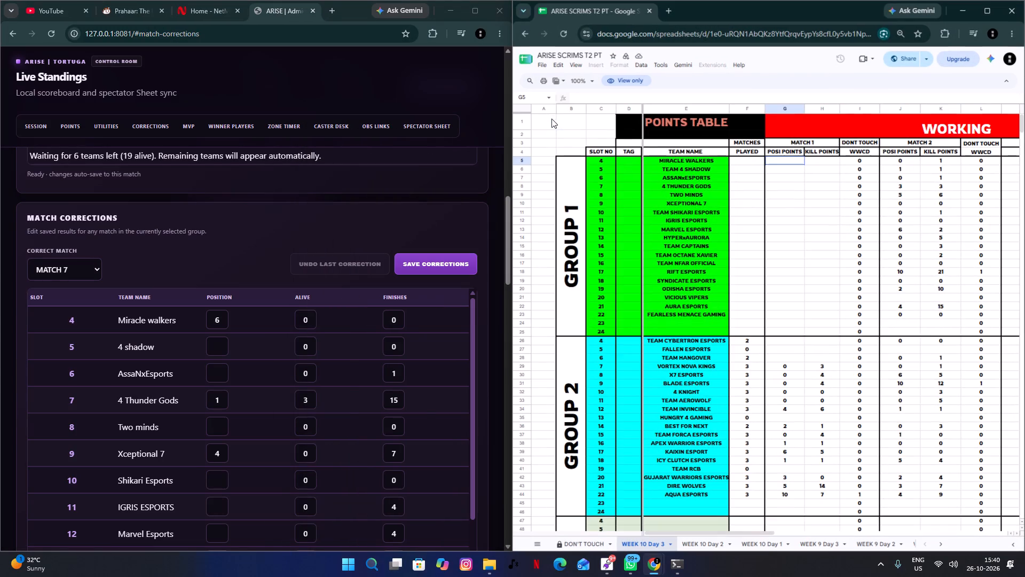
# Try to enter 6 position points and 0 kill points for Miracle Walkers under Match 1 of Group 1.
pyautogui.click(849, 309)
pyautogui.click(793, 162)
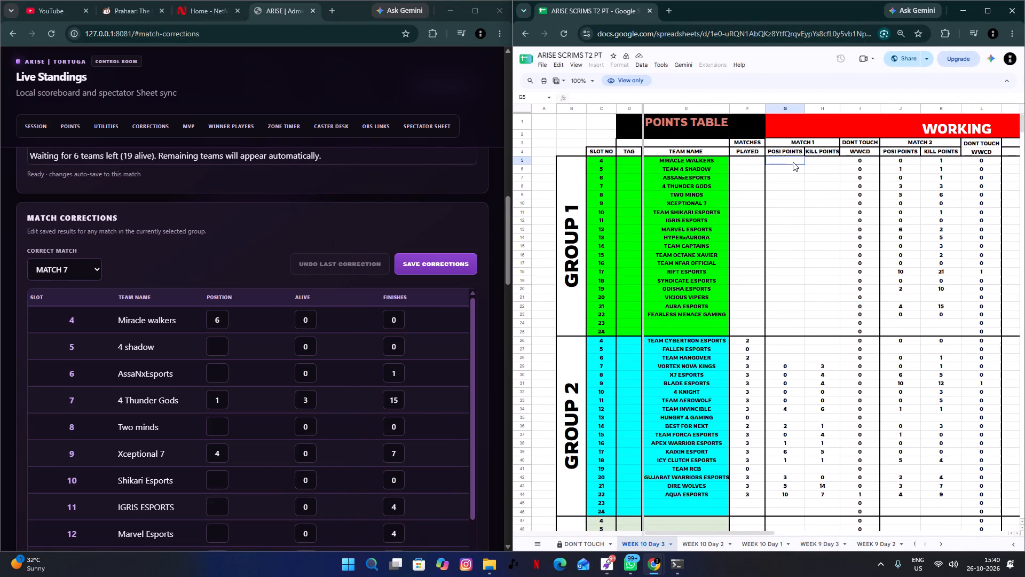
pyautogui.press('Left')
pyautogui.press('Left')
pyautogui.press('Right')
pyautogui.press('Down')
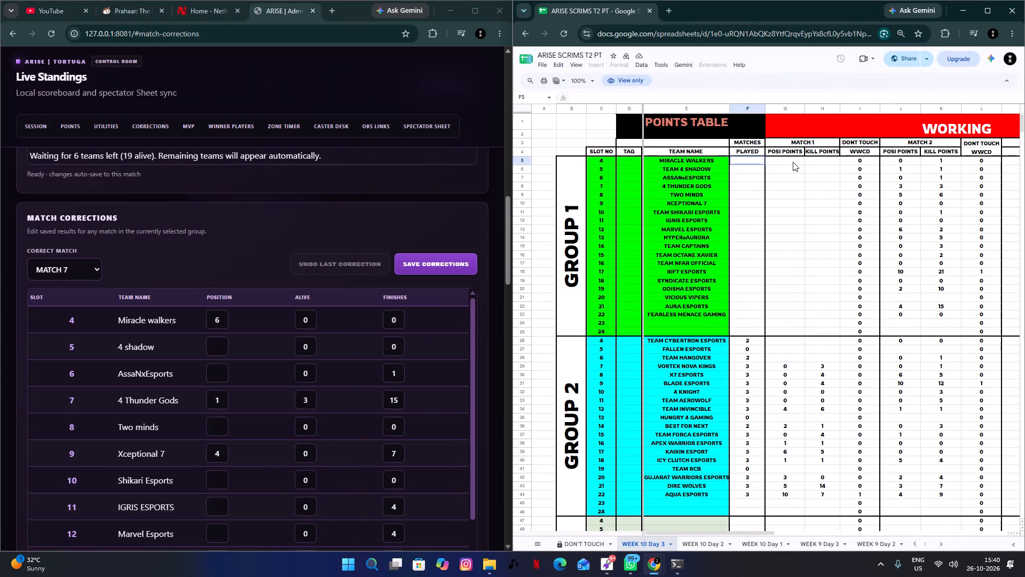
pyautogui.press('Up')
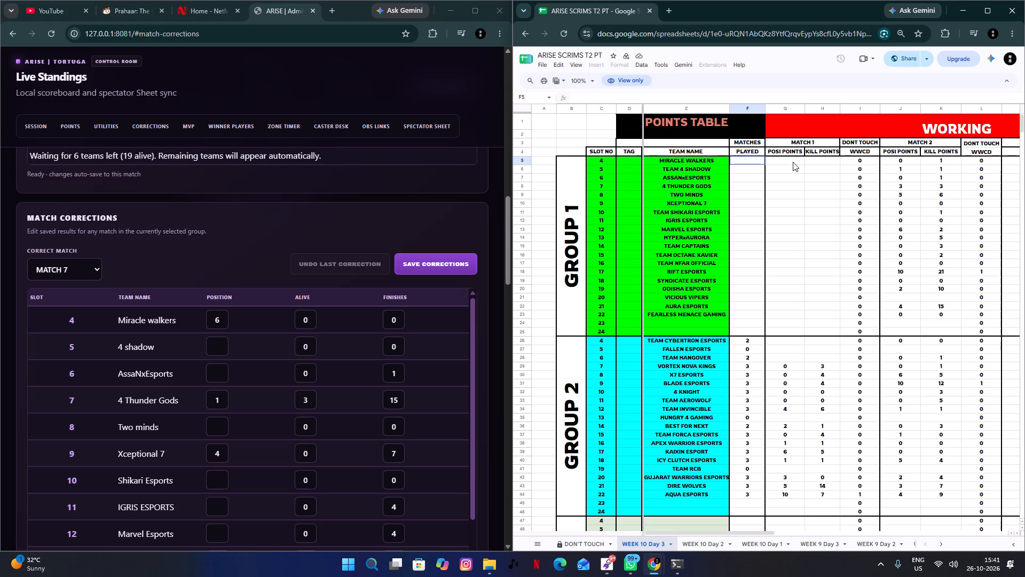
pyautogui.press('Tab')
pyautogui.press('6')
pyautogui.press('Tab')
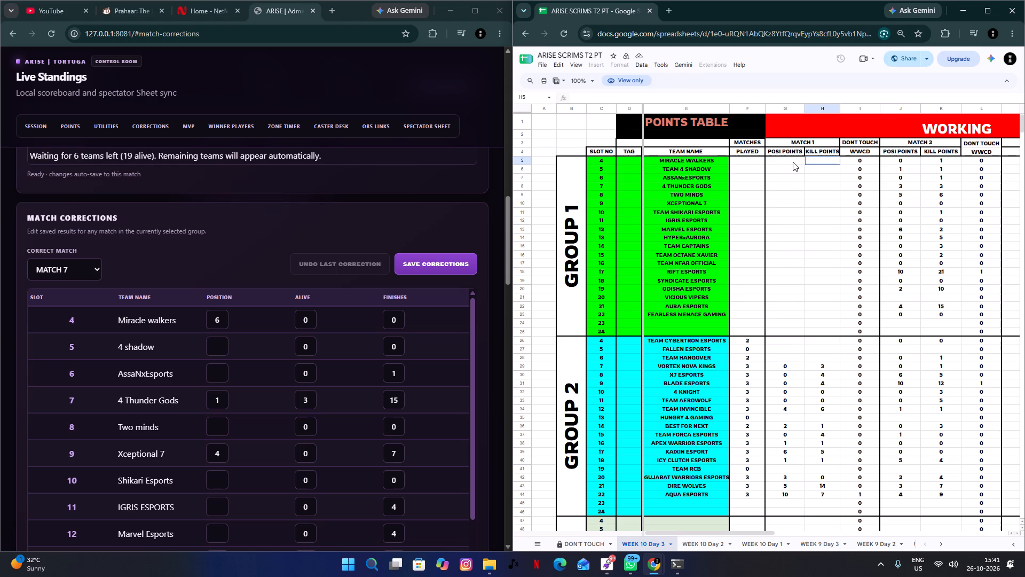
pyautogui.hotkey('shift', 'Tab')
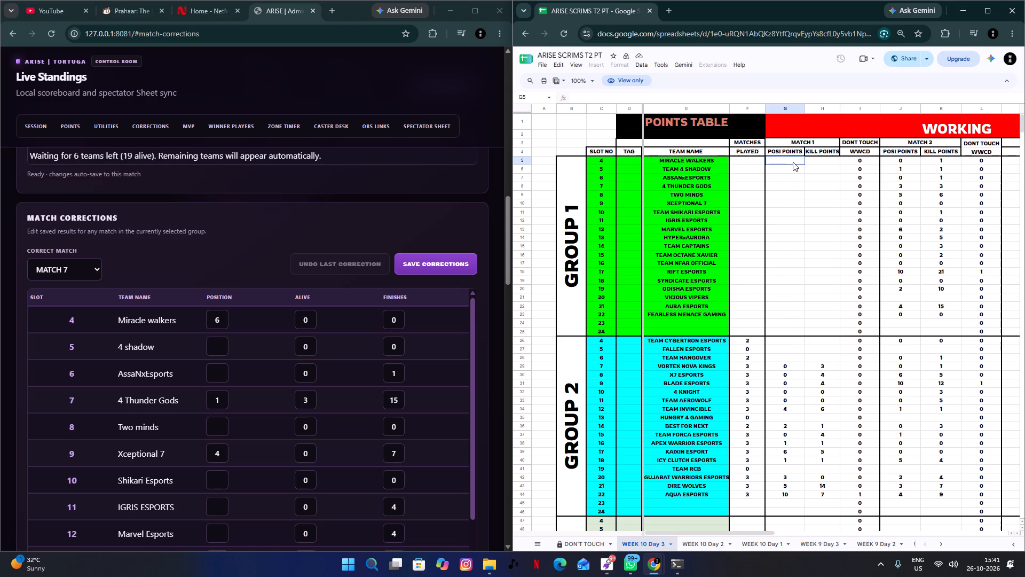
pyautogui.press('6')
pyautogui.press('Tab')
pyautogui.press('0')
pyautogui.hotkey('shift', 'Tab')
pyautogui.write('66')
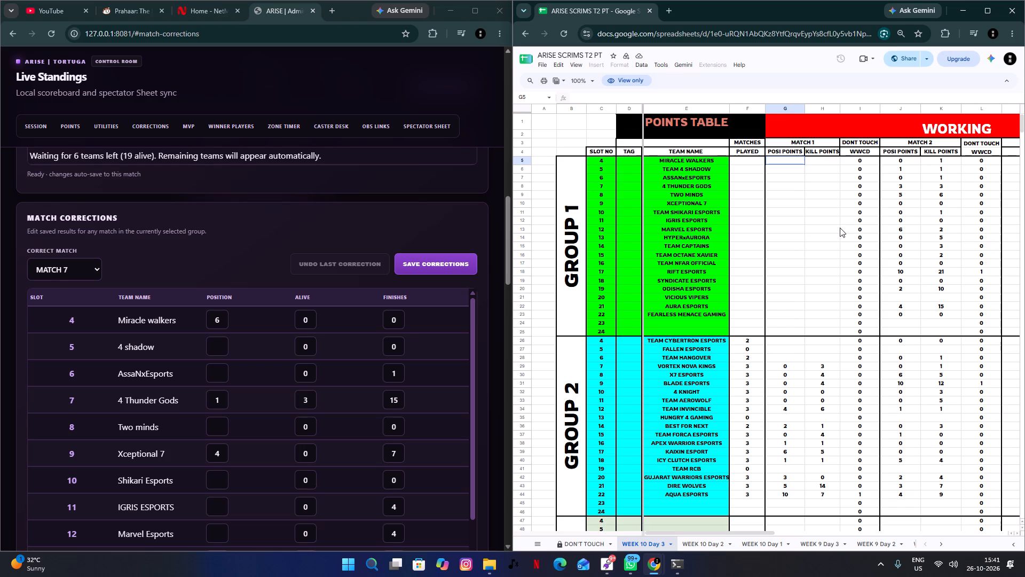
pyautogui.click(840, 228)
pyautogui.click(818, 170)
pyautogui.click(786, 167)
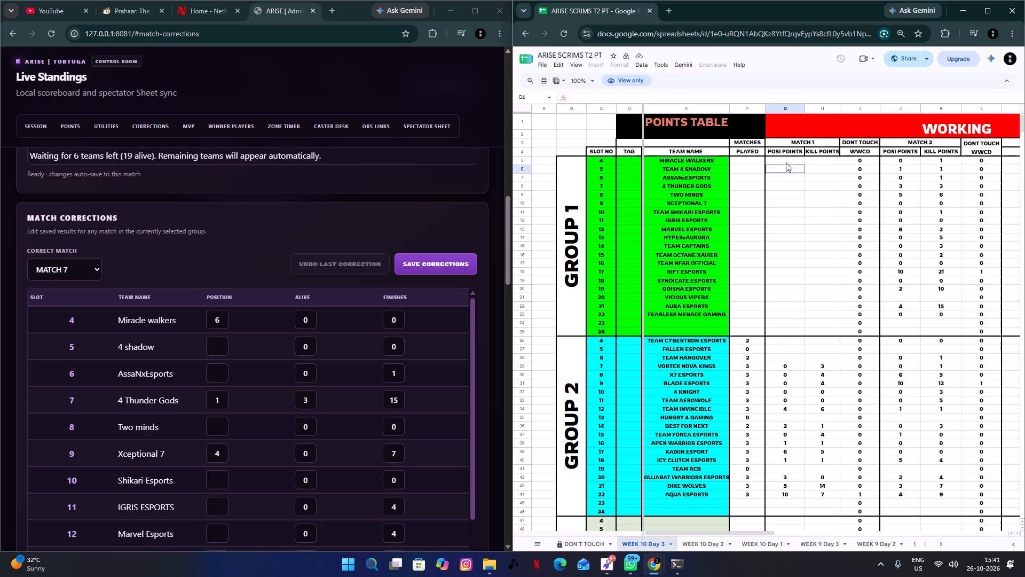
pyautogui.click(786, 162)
# Check the access mode of the ARISE SCRIMS T2 PT sheet.
pyautogui.click(628, 82)
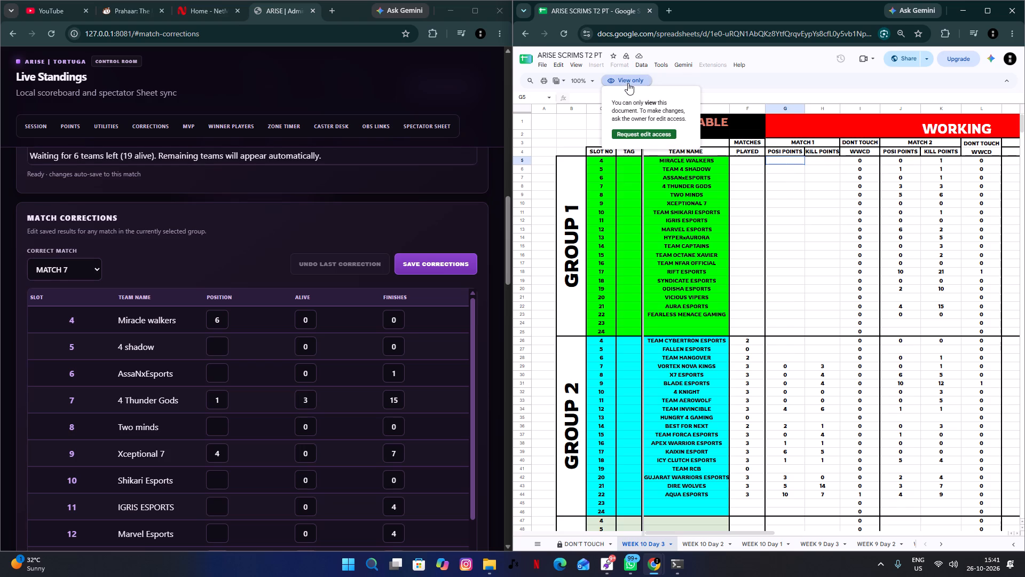
pyautogui.click(726, 97)
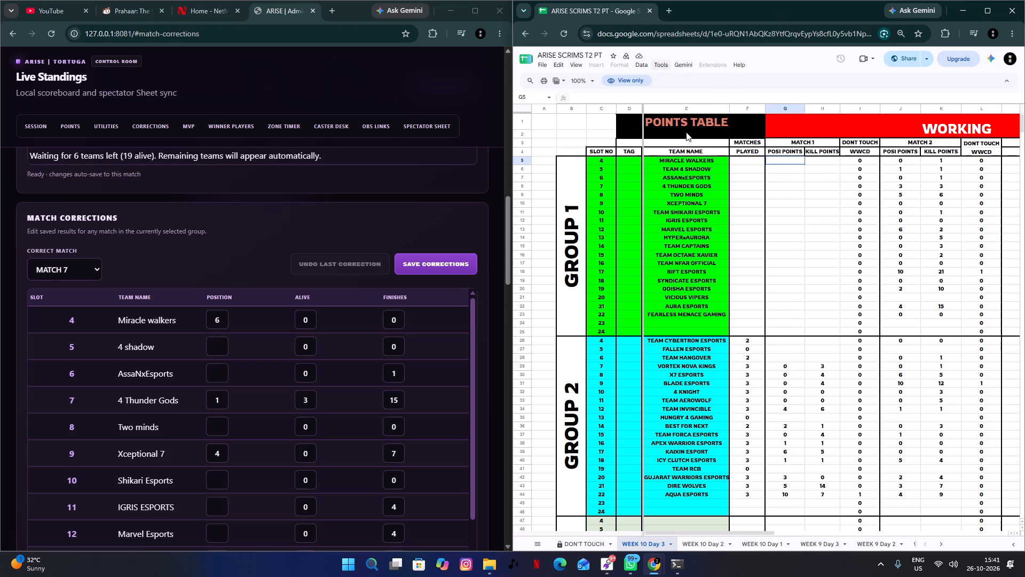
# Switch to Legcord to look in on the Help voice channel and return to the ARISE SCRIMS T2 PT sheet.
pyautogui.click(597, 574)
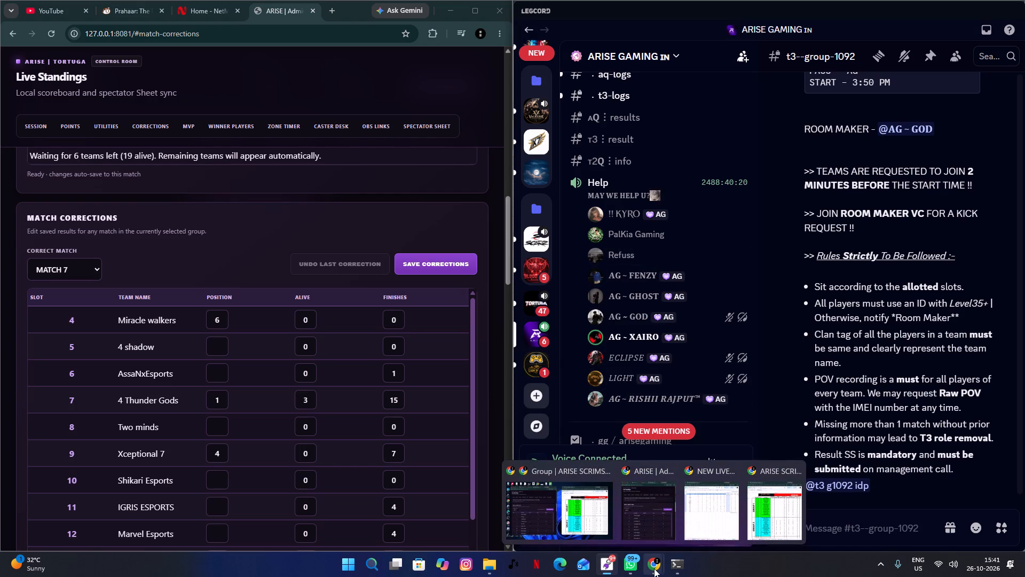
pyautogui.click(834, 305)
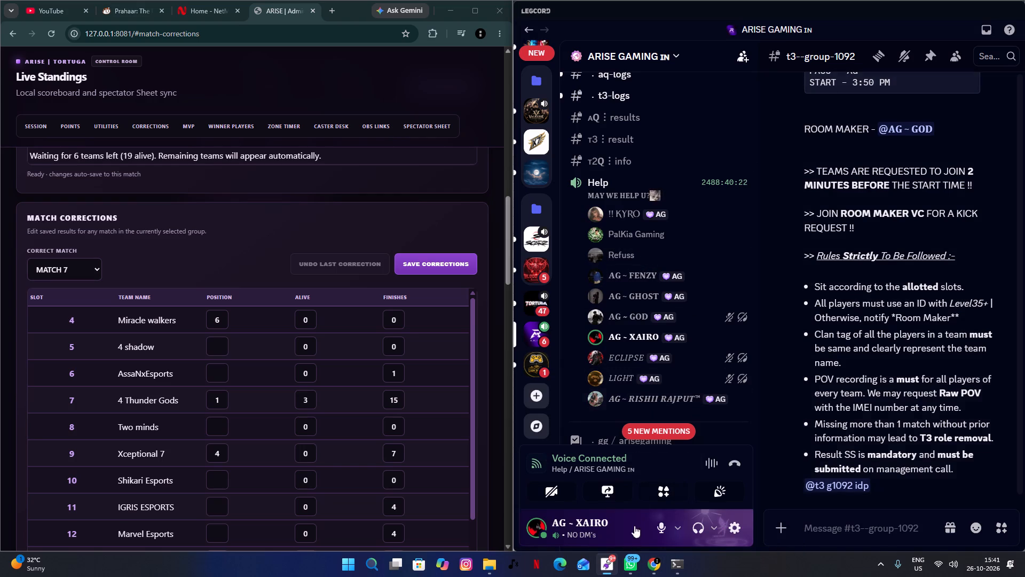
pyautogui.click(643, 574)
pyautogui.click(796, 523)
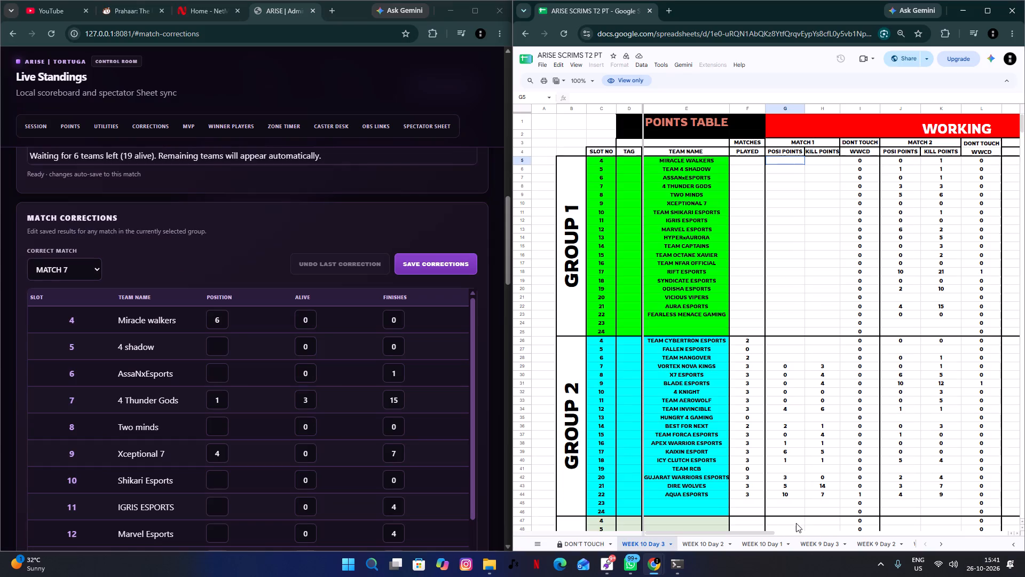
# Recheck the sheet's access mode and probe the empty Match 1 position points cells of Group 1.
pyautogui.click(641, 77)
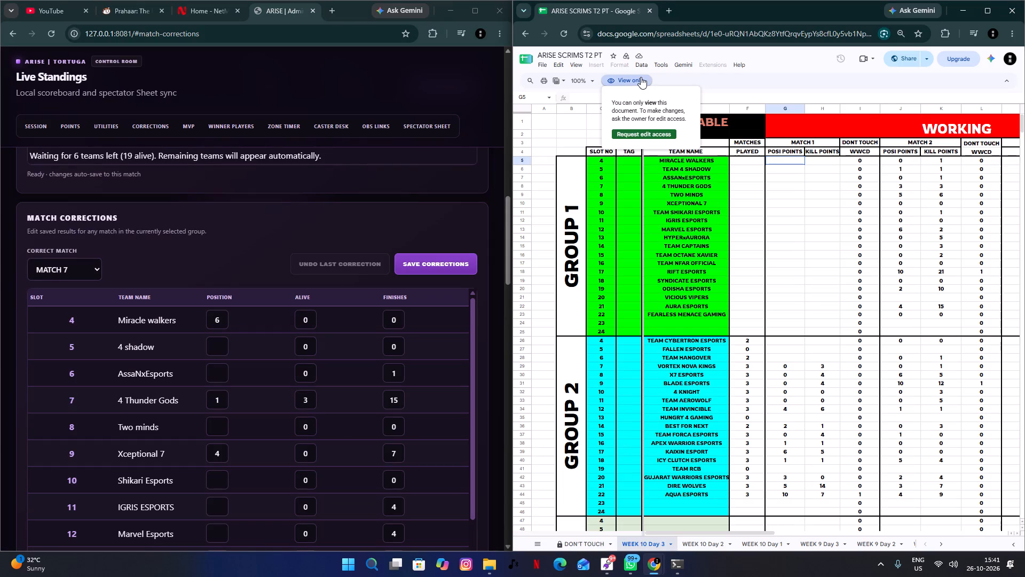
pyautogui.click(751, 99)
pyautogui.click(779, 197)
pyautogui.click(797, 166)
pyautogui.moveTo(797, 166); pyautogui.dragTo(801, 254)
pyautogui.click(801, 254)
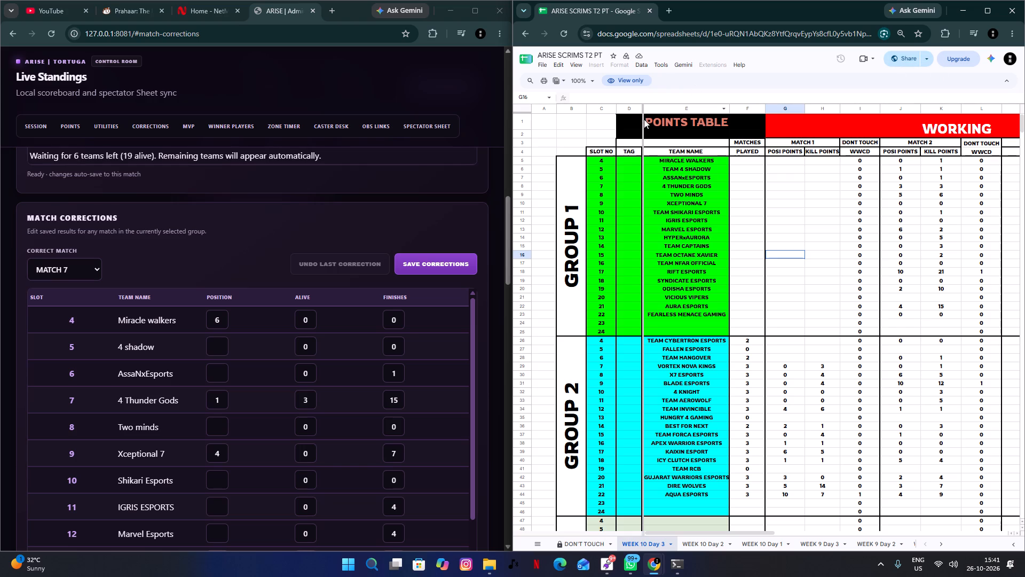
# Switch to Legcord and raise the user volume of the BGMI-tagged member in the Help voice channel.
pyautogui.click(603, 576)
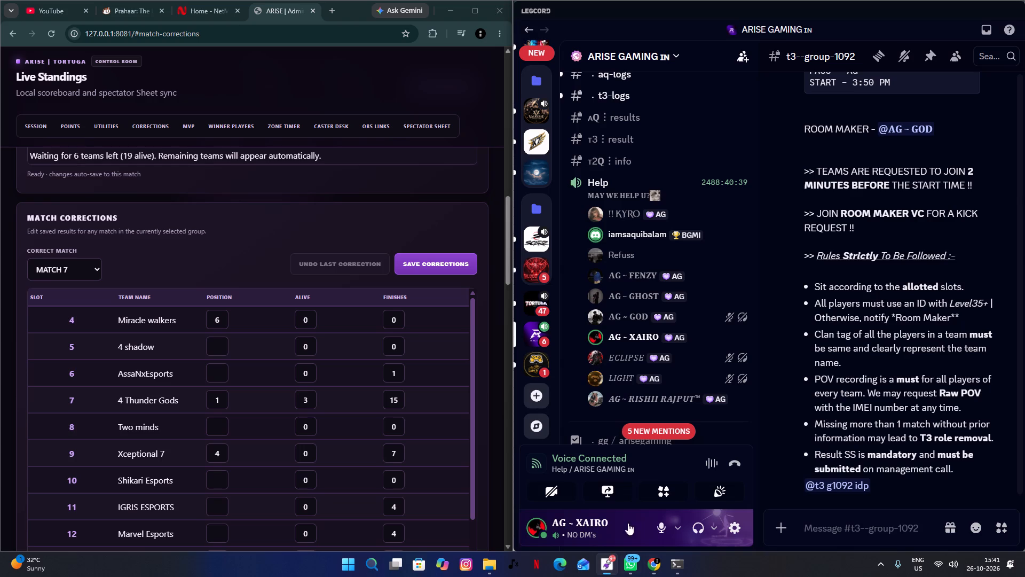
pyautogui.rightClick(653, 232)
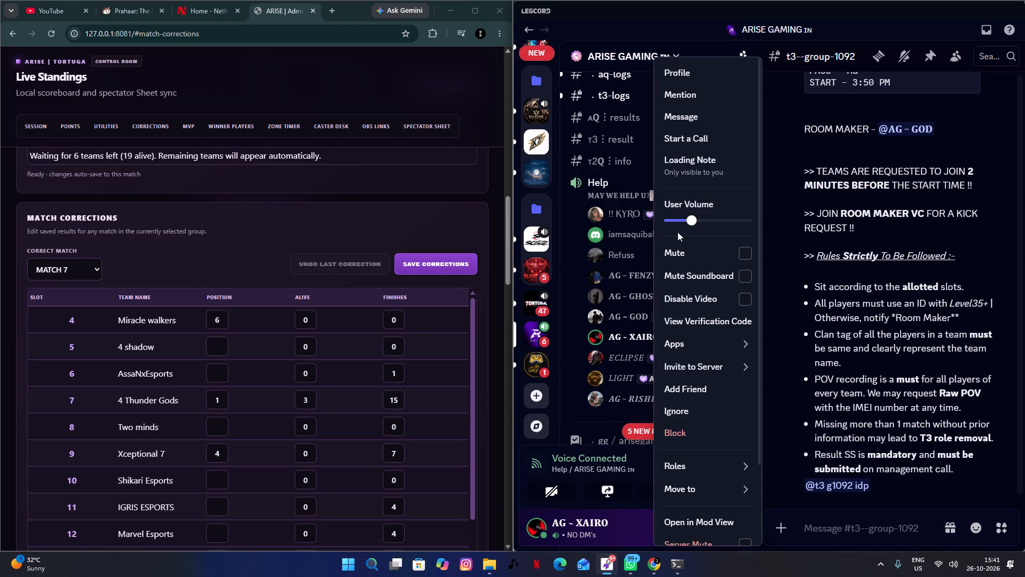
pyautogui.moveTo(721, 225); pyautogui.dragTo(745, 225)
pyautogui.click(573, 261)
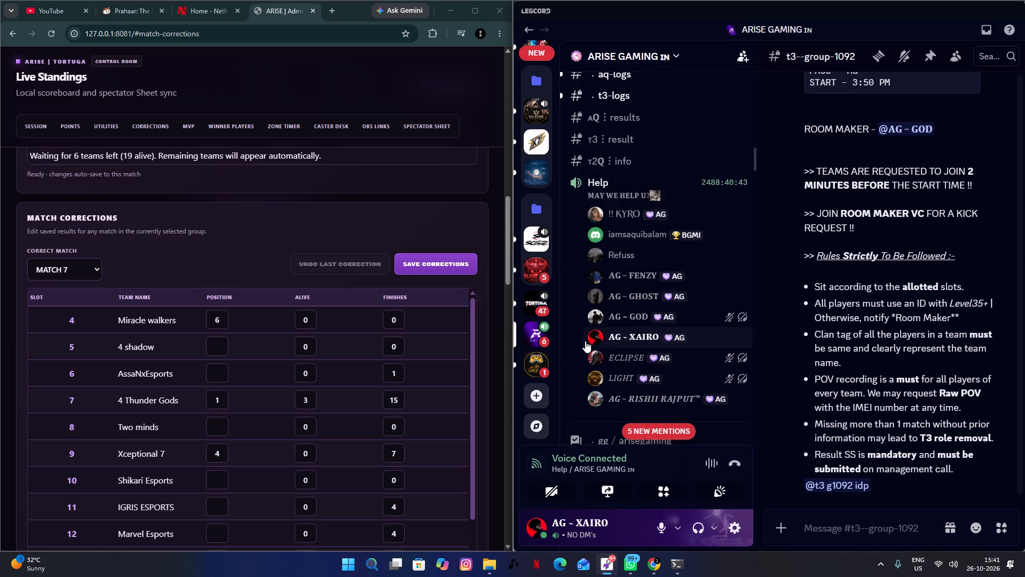
# Browse the ARISE GAMING channel list and read the messages in the r1-special register-here channel.
pyautogui.scroll(-20, 585, 354)
pyautogui.scroll(-10, 585, 354)
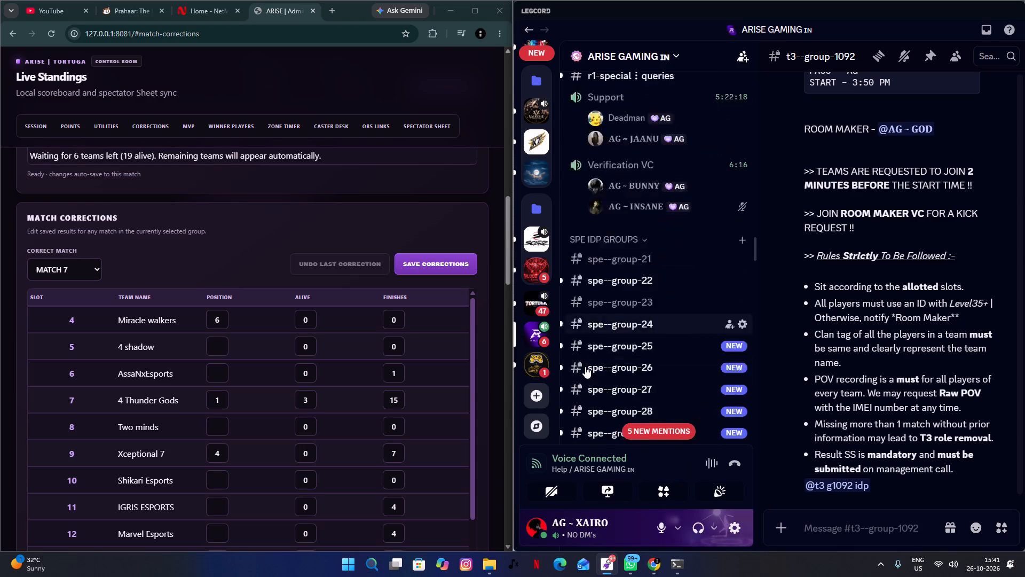
pyautogui.scroll(-17, 585, 367)
pyautogui.scroll(-14, 604, 318)
pyautogui.scroll(17, 604, 318)
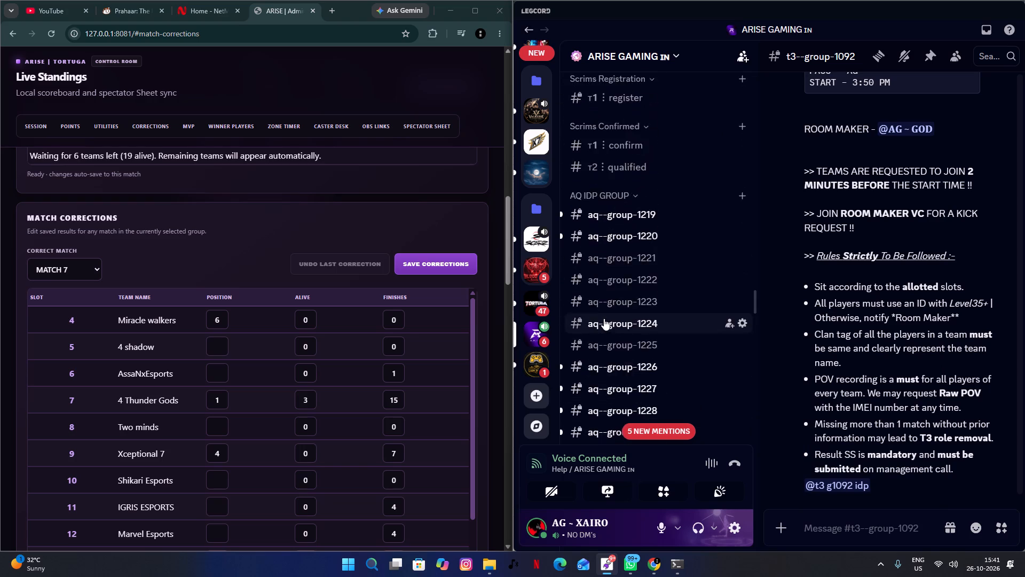
pyautogui.scroll(7, 604, 318)
pyautogui.scroll(20, 604, 318)
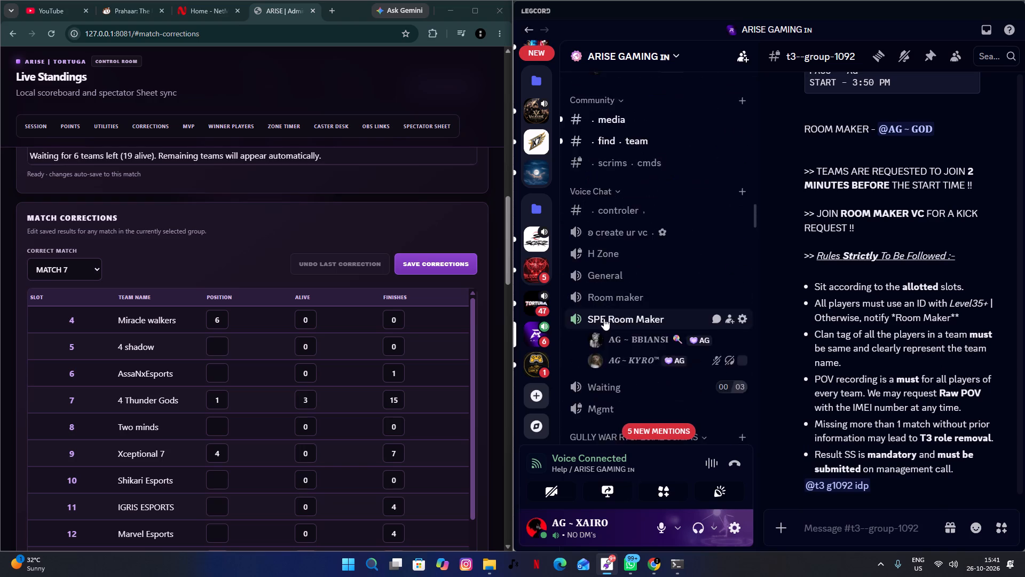
pyautogui.scroll(-4, 604, 318)
pyautogui.click(627, 310)
pyautogui.scroll(6, 896, 309)
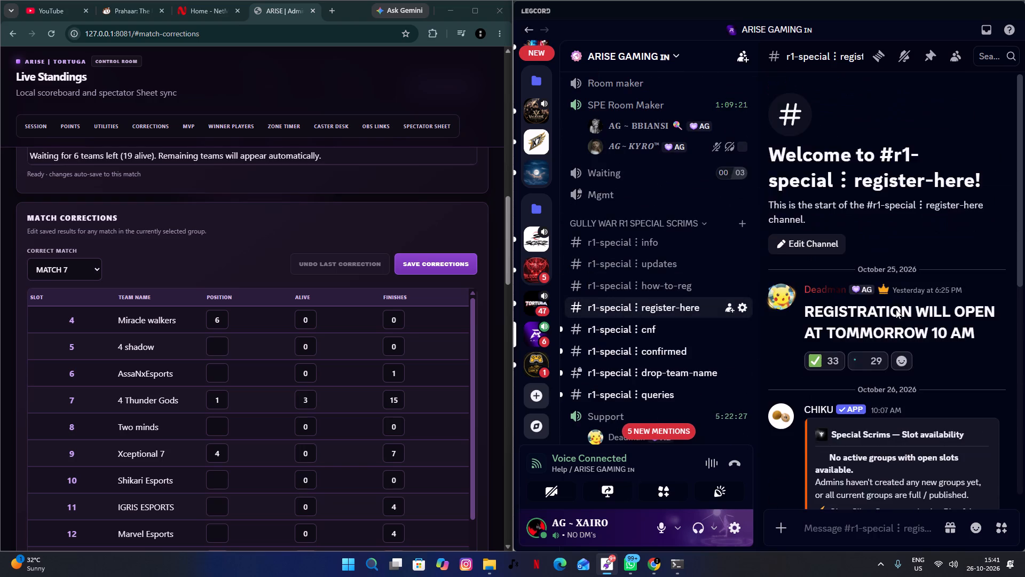
pyautogui.scroll(3, 896, 309)
pyautogui.scroll(-15, 896, 309)
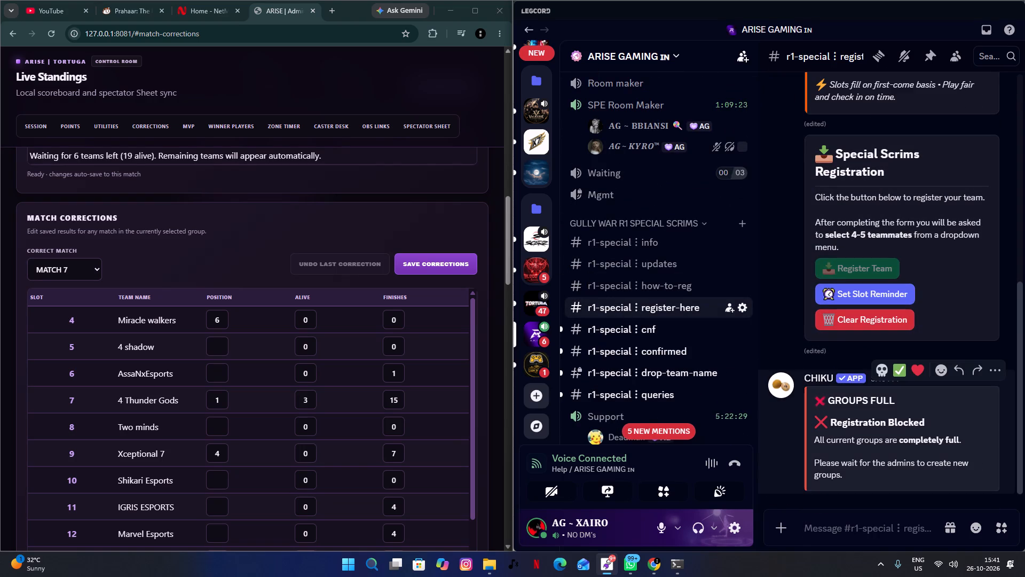
pyautogui.moveTo(826, 399); pyautogui.dragTo(910, 394)
pyautogui.click(912, 394)
# Return to the Help voice channel in the channel list and look over its connected members.
pyautogui.scroll(15, 661, 285)
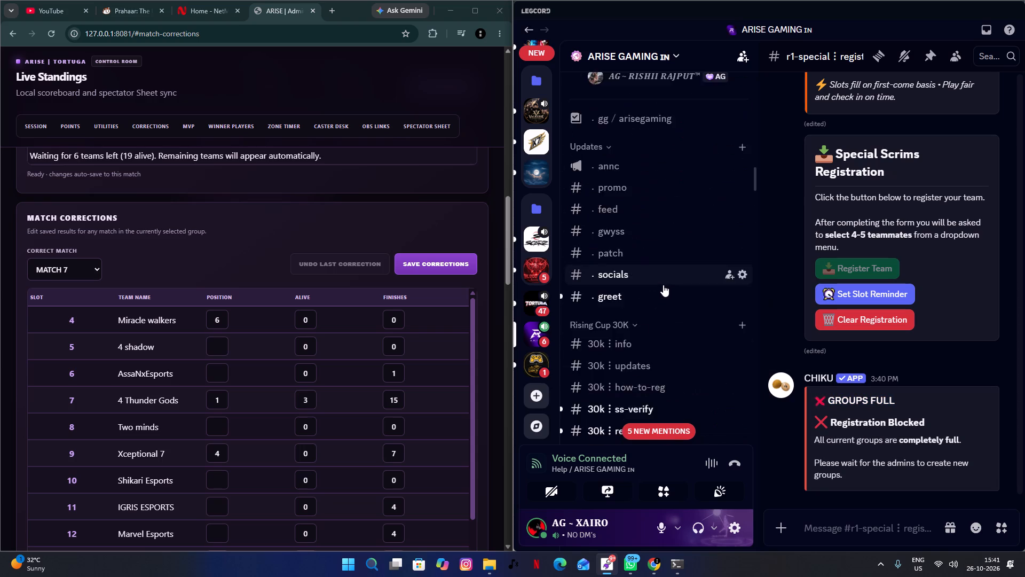
pyautogui.scroll(10, 663, 285)
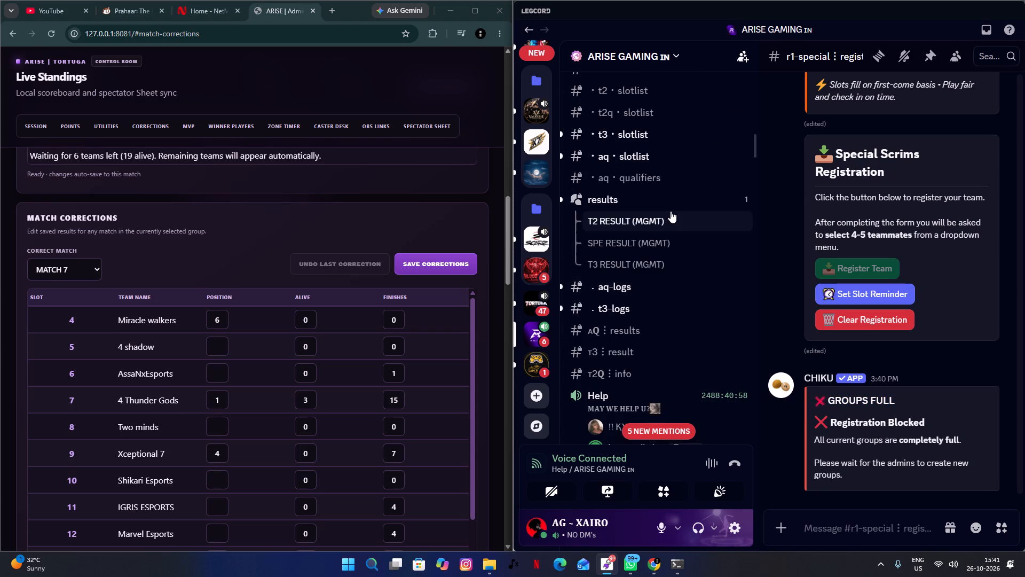
pyautogui.scroll(-5, 669, 248)
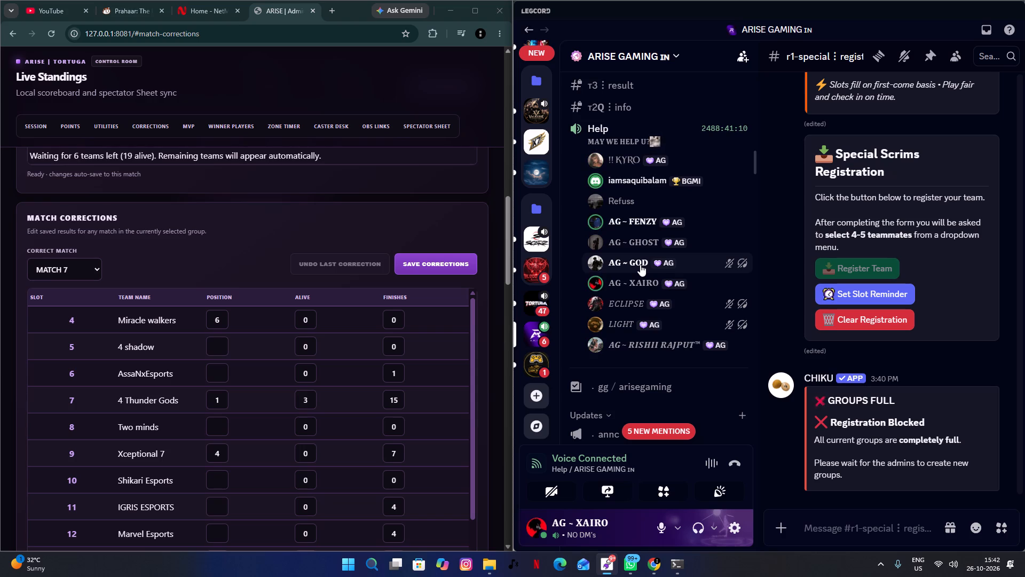
# Switch to the ARISE SCRIMS T2 PT sheet in Chrome and reload it.
pyautogui.click(343, 235)
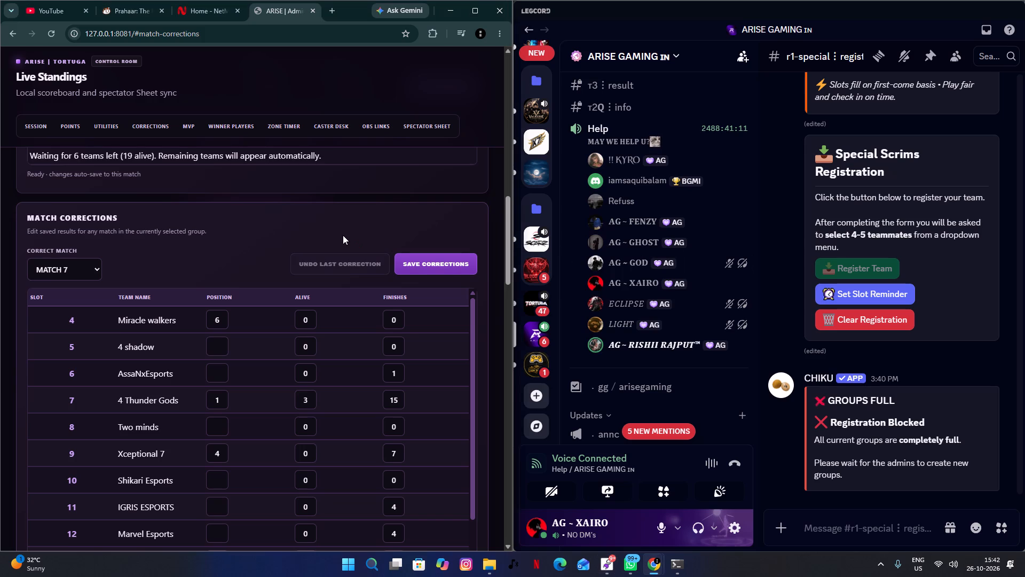
pyautogui.click(659, 571)
pyautogui.click(752, 508)
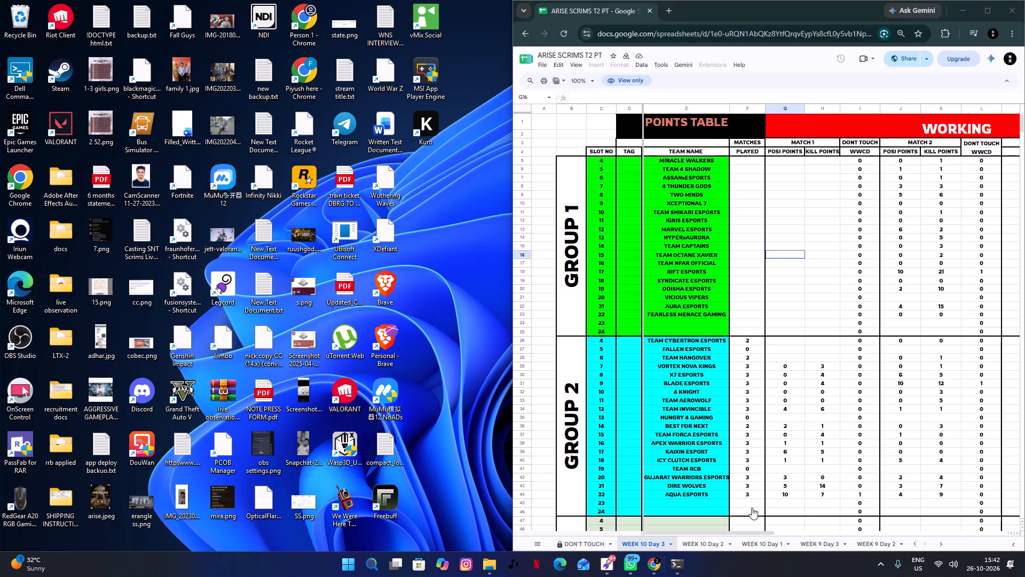
pyautogui.click(569, 34)
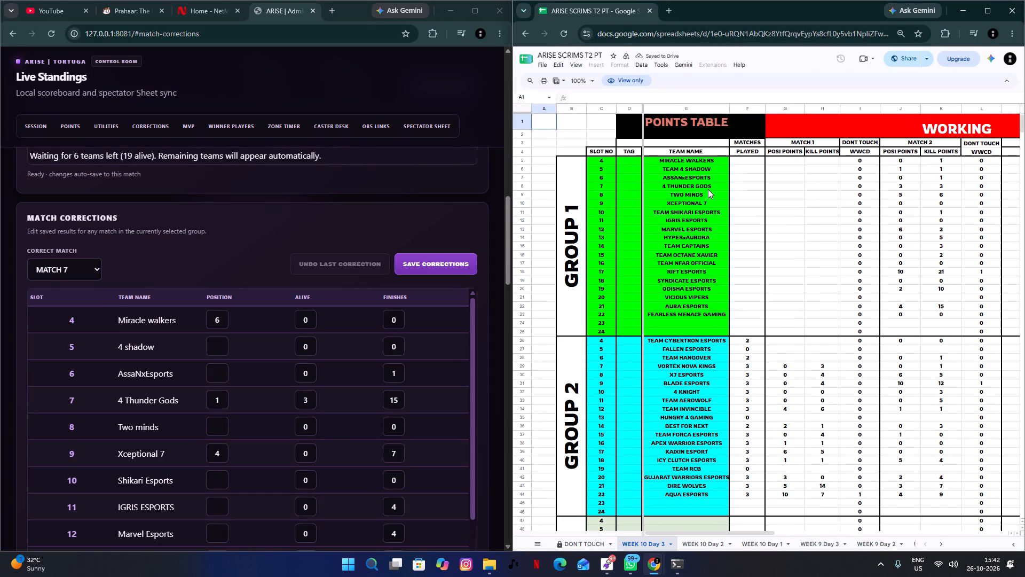
# Check the Help voice channel in Legcord and return to the ARISE SCRIMS T2 PT sheet in Chrome.
pyautogui.click(610, 571)
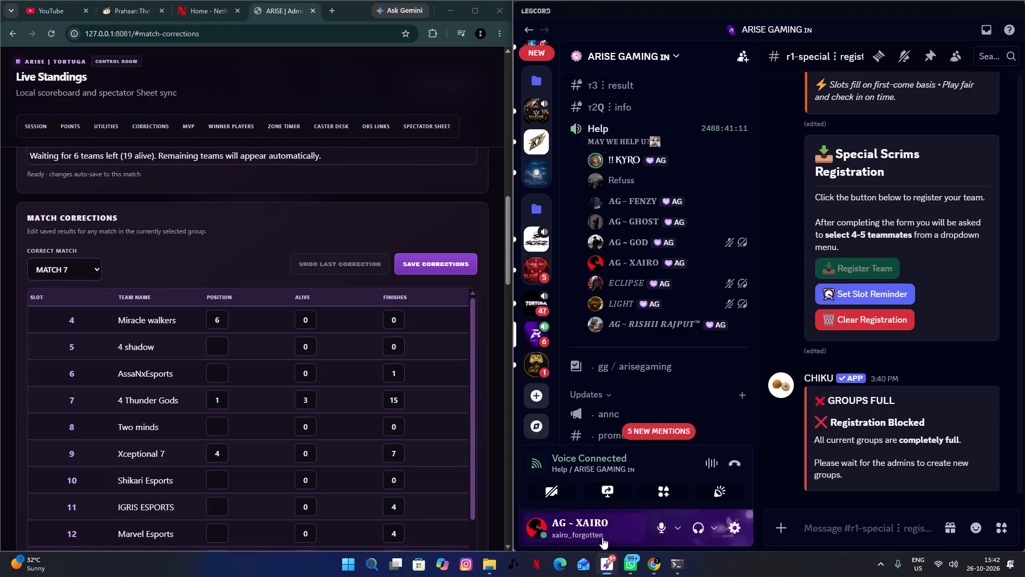
pyautogui.click(658, 573)
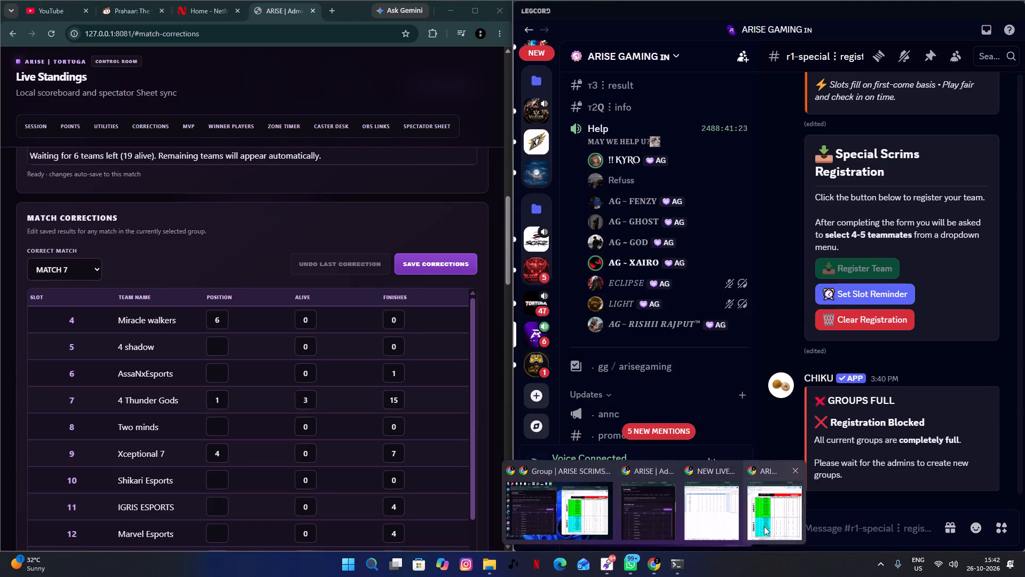
pyautogui.click(767, 524)
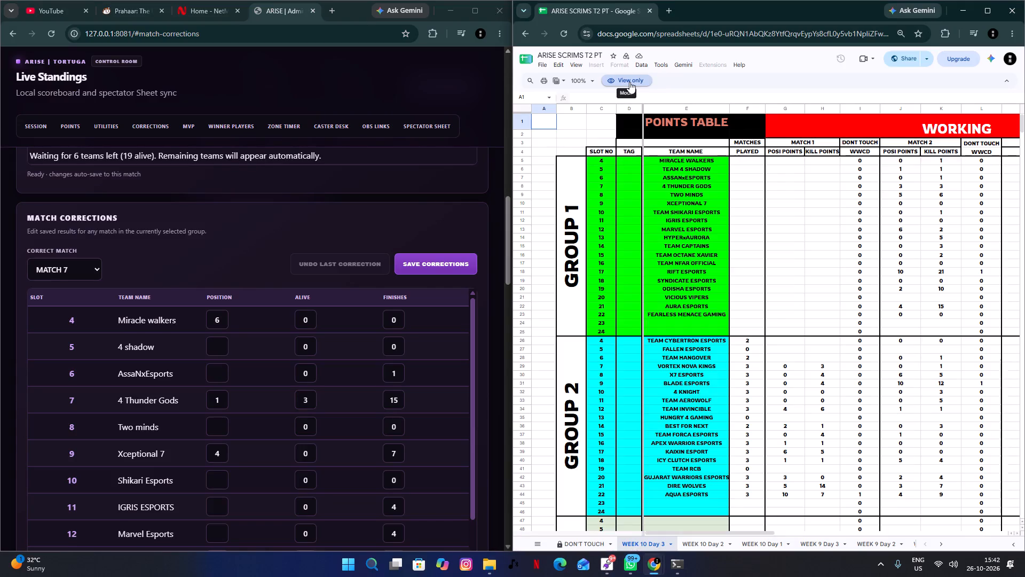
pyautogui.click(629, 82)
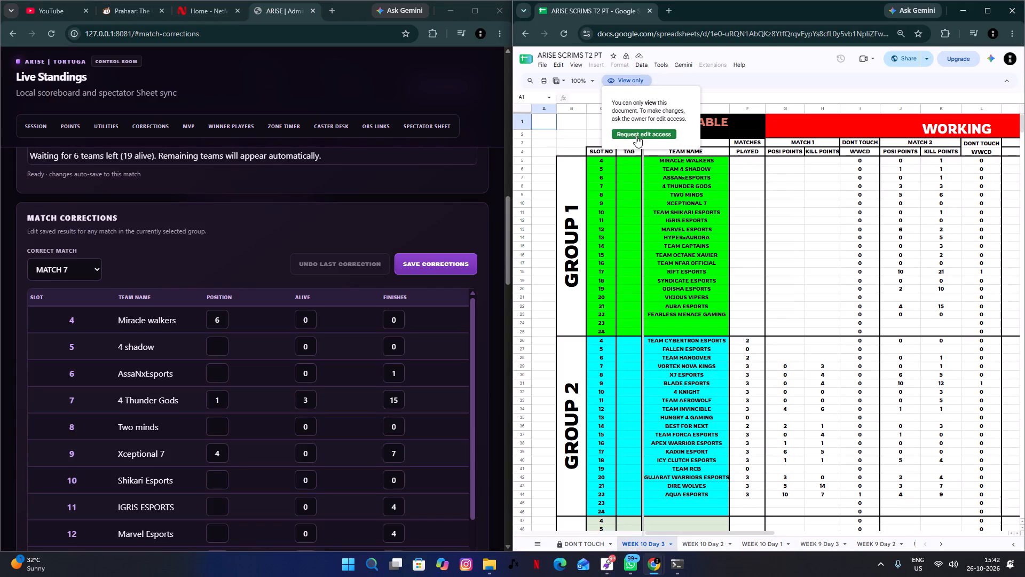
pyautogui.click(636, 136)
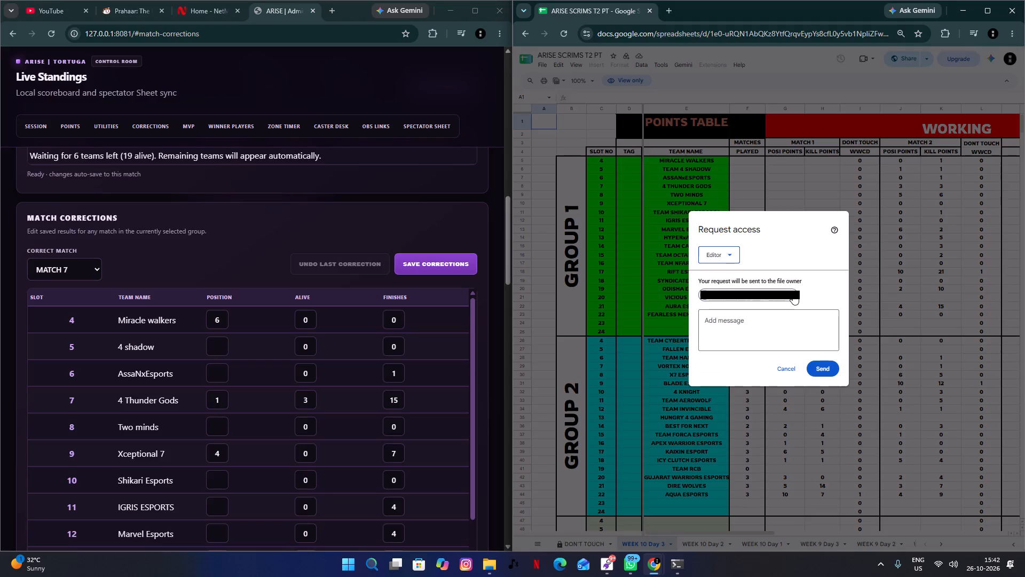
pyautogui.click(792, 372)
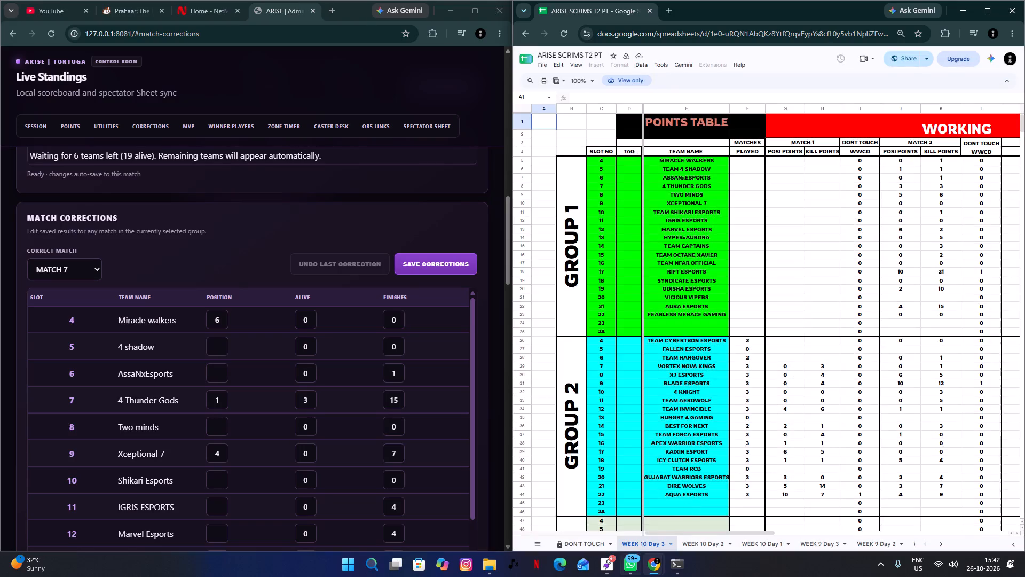
# Look over the Help voice channel members in Legcord again and return to the ARISE SCRIMS T2 PT sheet.
pyautogui.click(610, 565)
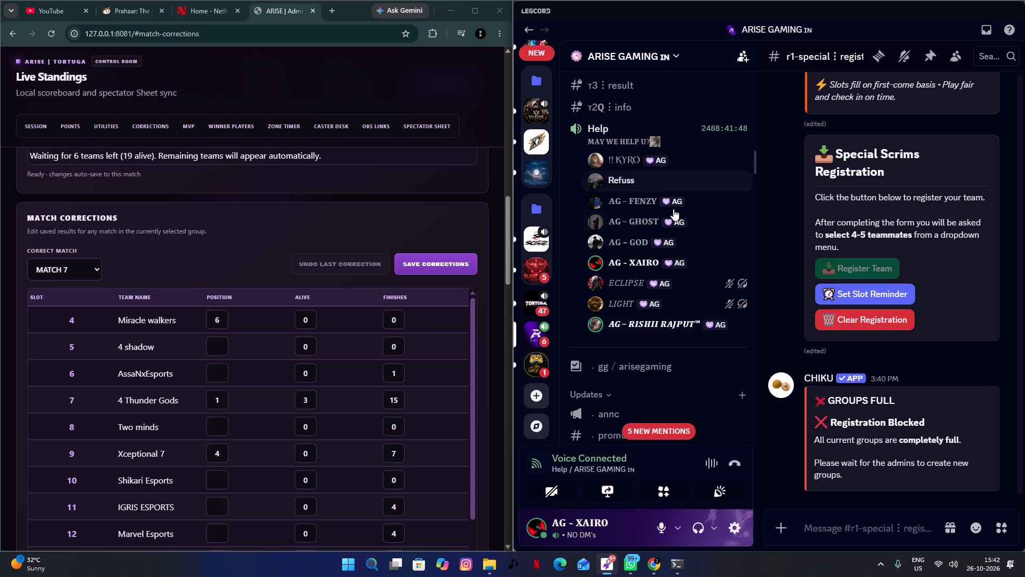
pyautogui.click(655, 576)
pyautogui.click(774, 513)
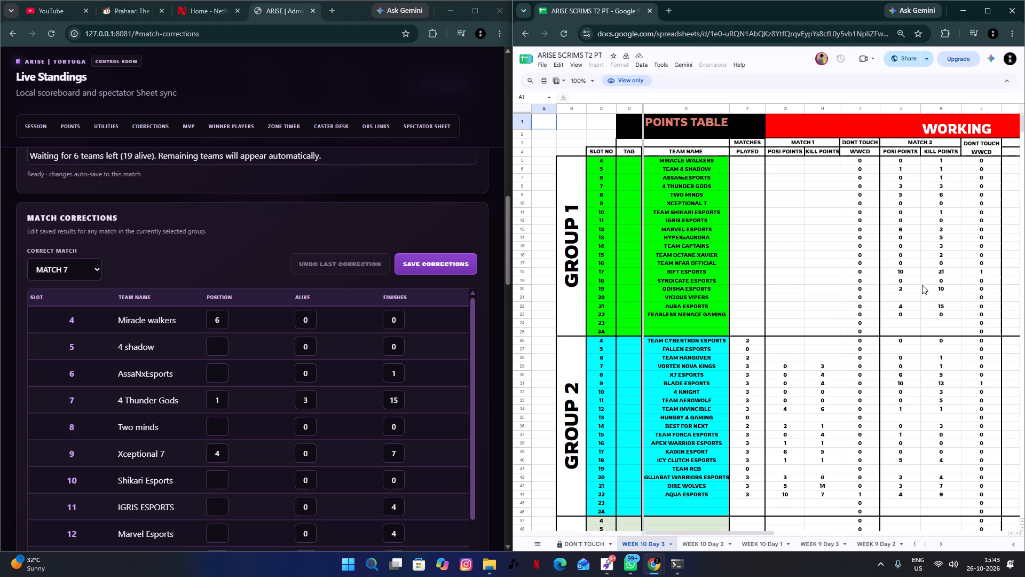
# Reload the ARISE SCRIMS T2 PT sheet to apply the updated file access.
pyautogui.click(562, 39)
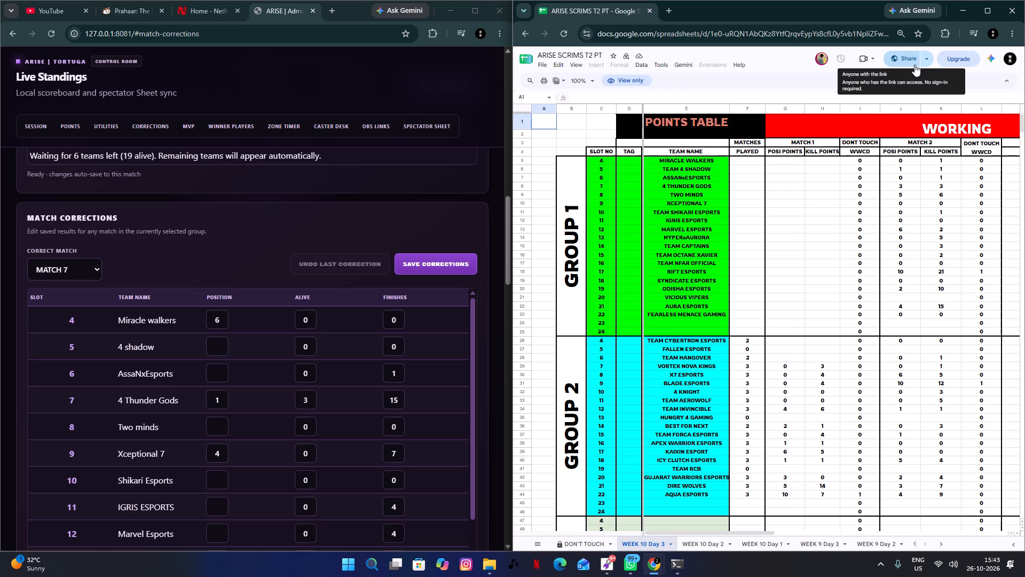
pyautogui.click(573, 39)
pyautogui.click(553, 34)
pyautogui.click(562, 30)
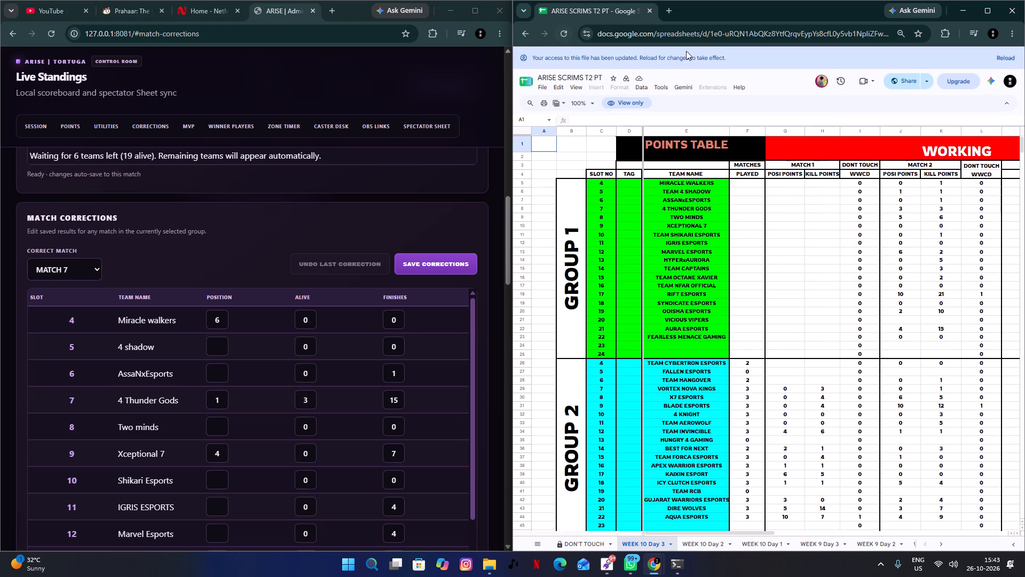
pyautogui.click(997, 62)
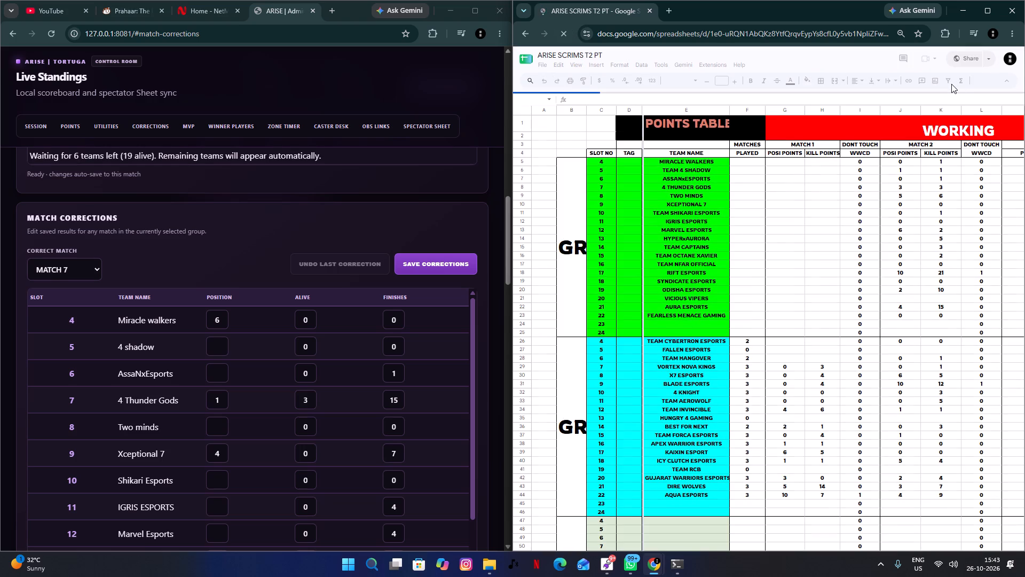
# Enter Miracle Walkers' Match 1 results in Group 1 as 6 position points and 0 kill points.
pyautogui.click(816, 161)
pyautogui.click(786, 174)
pyautogui.click(782, 162)
pyautogui.write('60')
pyautogui.press('BackSpace')
pyautogui.press('Tab')
pyautogui.press('0')
pyautogui.press('Return')
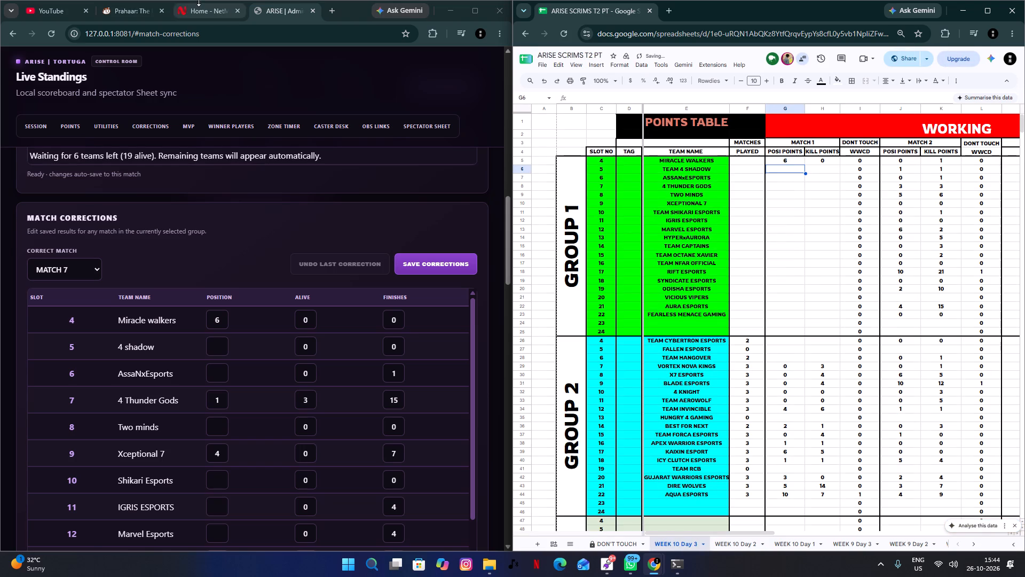
# Enter Team 4 Shadow's Match 1 results in Group 1 as 0 position points and 0 kill points.
pyautogui.scroll(-1, 273, 212)
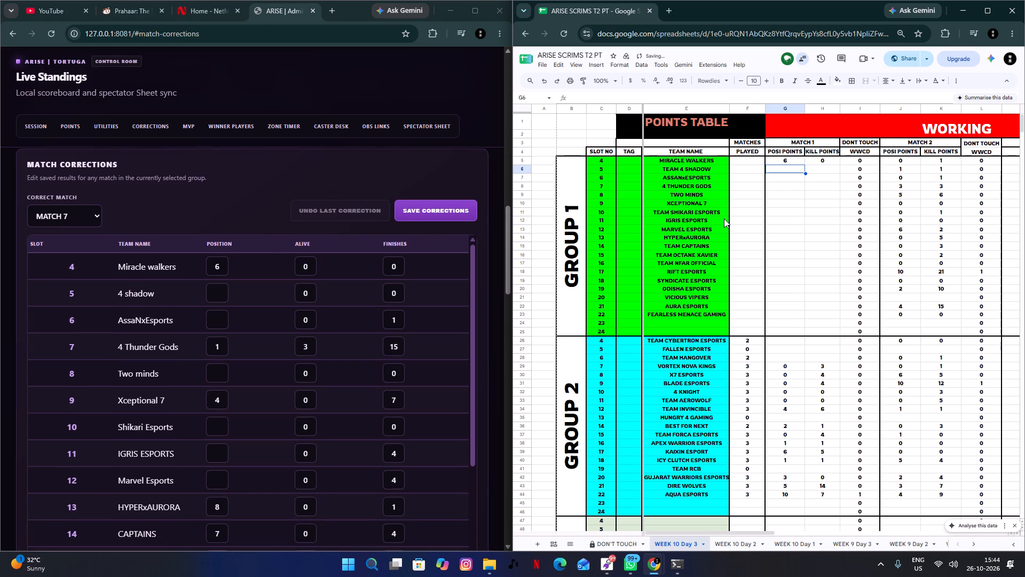
pyautogui.click(791, 183)
pyautogui.click(782, 172)
pyautogui.press('0')
pyautogui.press('Tab')
pyautogui.press('0')
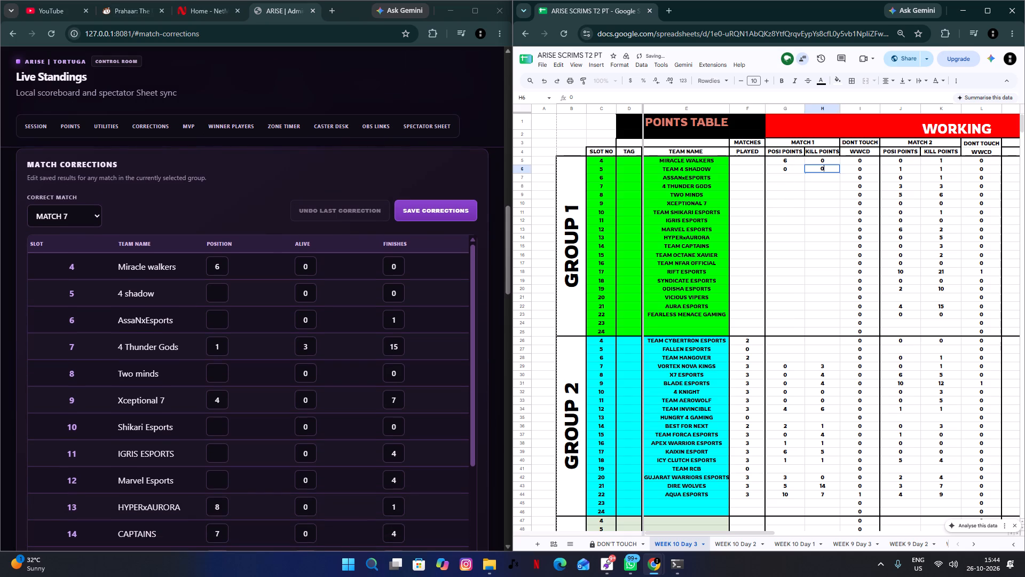
# Enter AssaNxEsports' Match 1 results in Group 1 as 0 position points and 1 kill point.
pyautogui.hotkey('shift', 'Tab')
pyautogui.press('Down')
pyautogui.press('0')
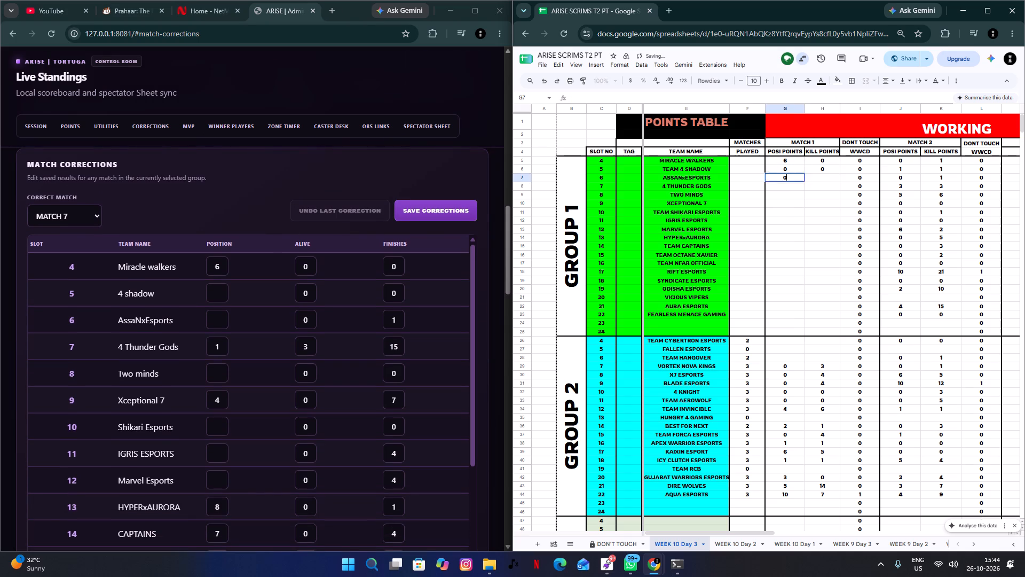
pyautogui.press('Tab')
pyautogui.press('0')
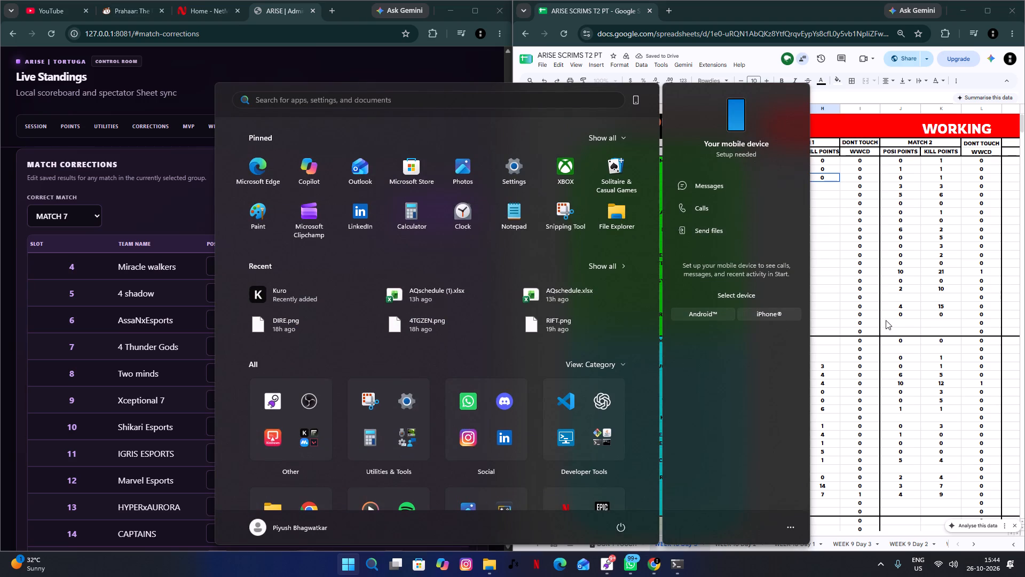
pyautogui.click(845, 348)
pyautogui.click(825, 161)
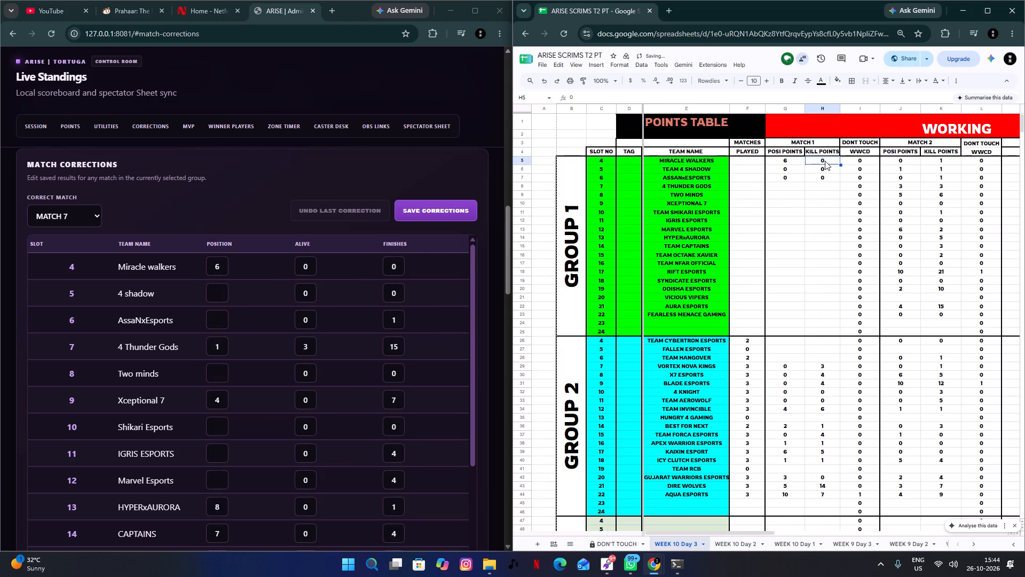
pyautogui.press('Down')
pyautogui.press('Down')
pyautogui.press('1')
pyautogui.press('Down')
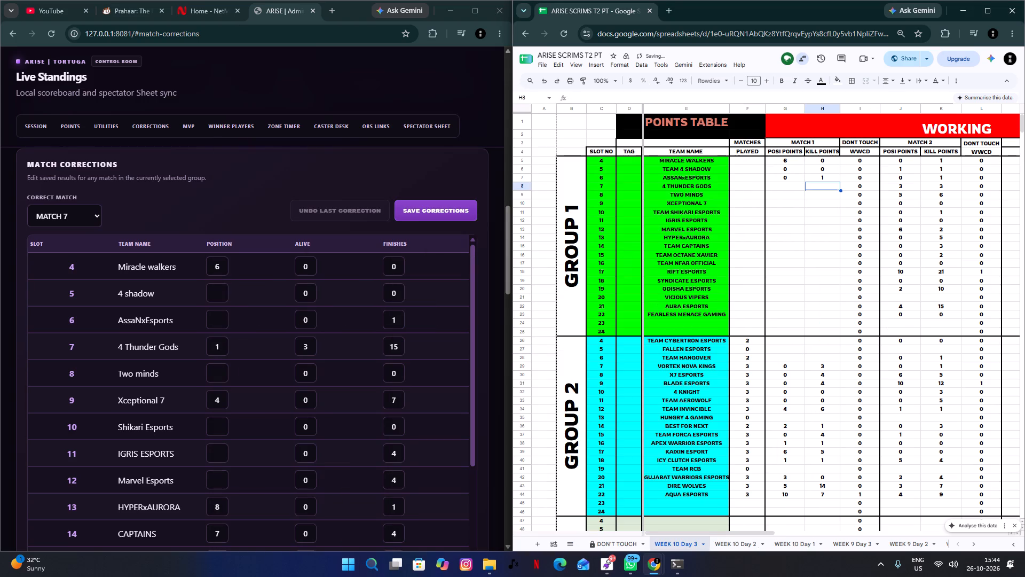
# Enter 4 Thunder Gods' Match 1 results in Group 1 as 10 position points and 15 kill points.
pyautogui.hotkey('shift', 'Tab')
pyautogui.press('1')
pyautogui.press('Tab')
pyautogui.hotkey('shift', 'Tab')
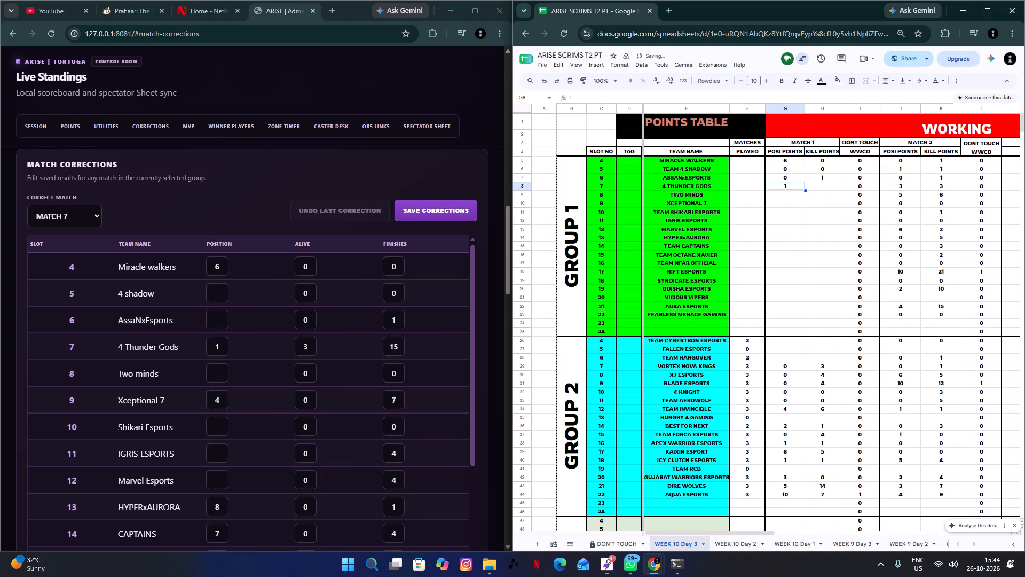
pyautogui.write('10')
pyautogui.press('Tab')
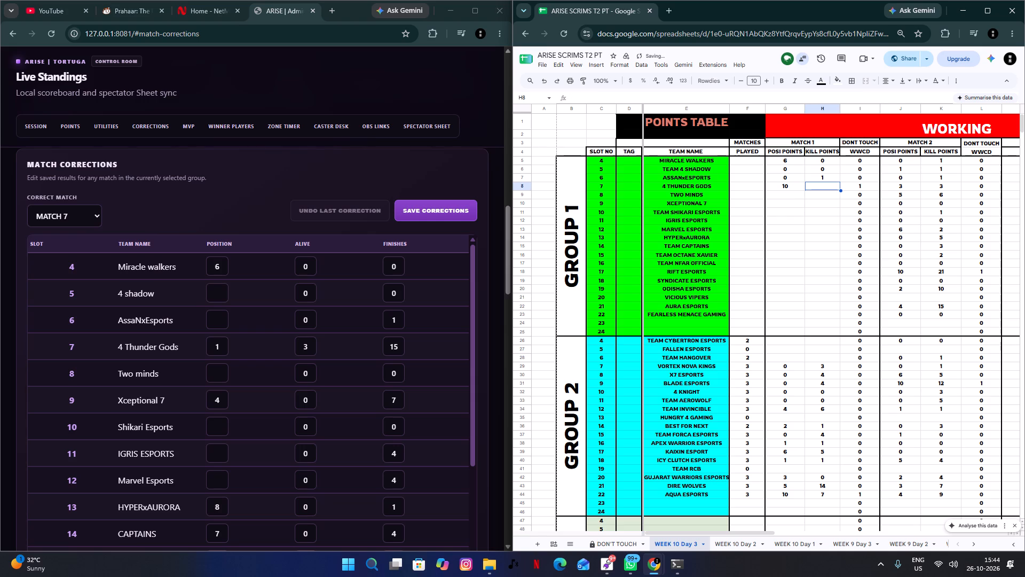
pyautogui.press('Tab')
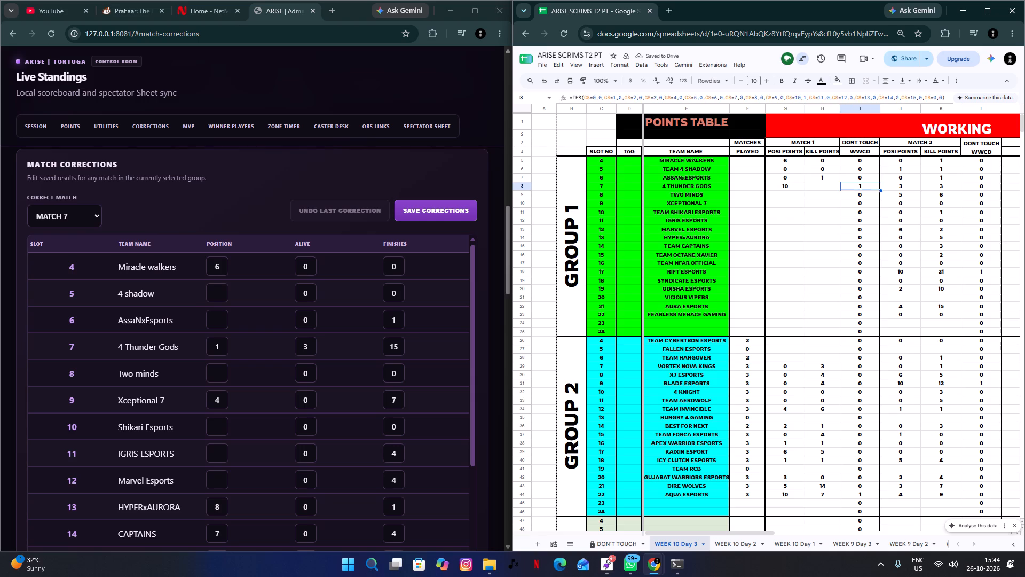
pyautogui.hotkey('shift', 'Tab')
pyautogui.write('15')
pyautogui.press('Down')
# Enter Two Minds' Match 1 results in Group 1 as 0 position points and 0 kill points.
pyautogui.hotkey('shift', 'Tab')
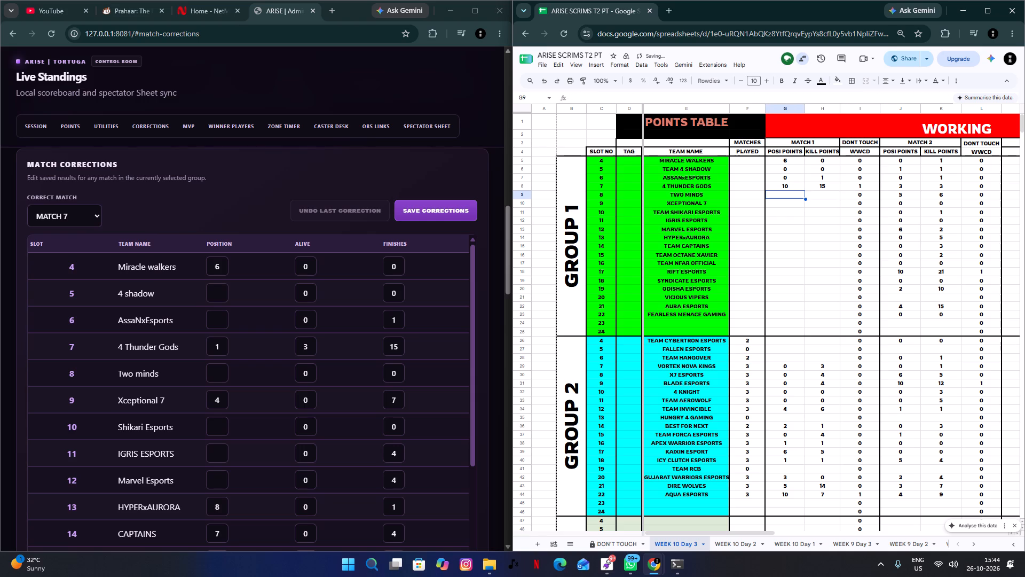
pyautogui.press('0')
pyautogui.press('Tab')
pyautogui.press('0')
pyautogui.press('Tab')
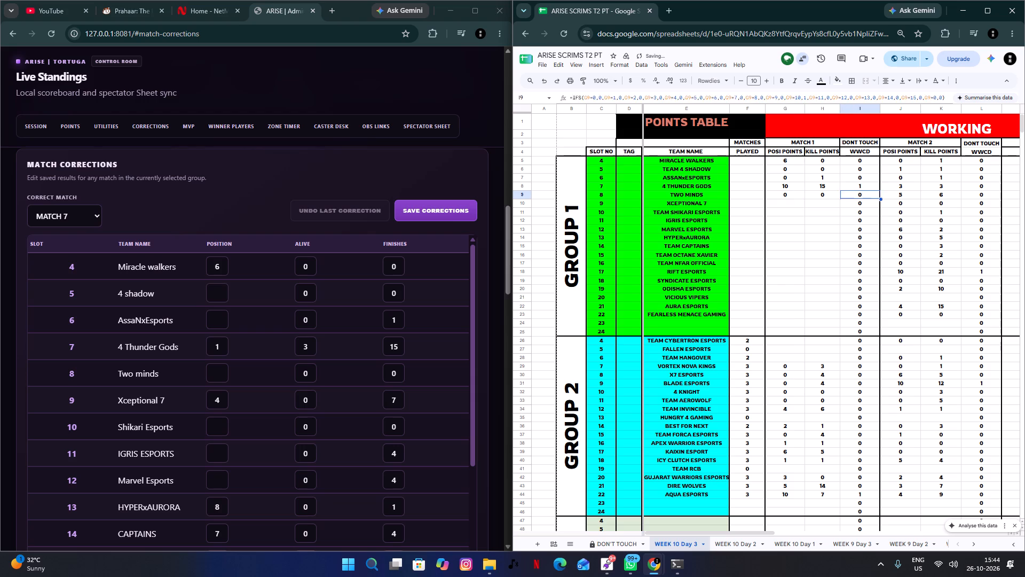
# Enter Xceptional 7's Match 1 results in Group 1 as 4 position points and 7 kill points.
pyautogui.hotkey('shift', 'Tab')
pyautogui.press('Down')
pyautogui.hotkey('shift', 'Tab')
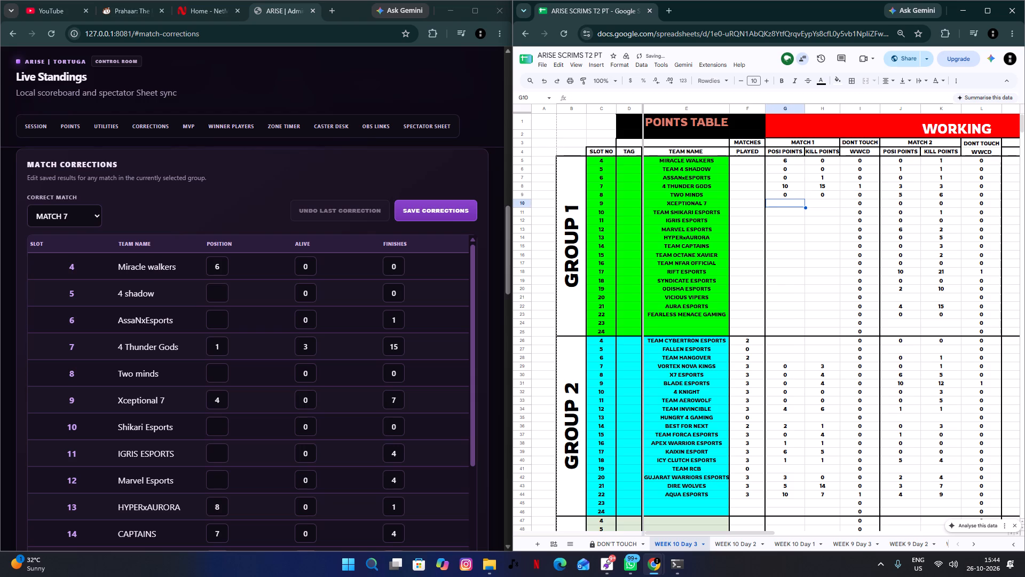
pyautogui.press('4')
pyautogui.press('Tab')
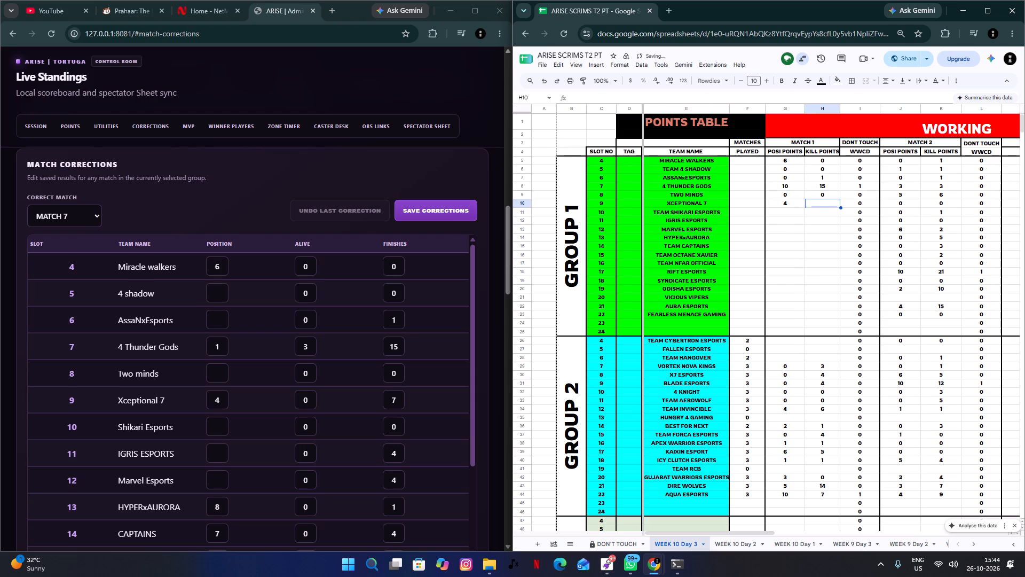
pyautogui.press('Down')
# Enter Team Shikari Esports' Match 1 results in Group 1 as 0 position points and 0 kill points.
pyautogui.hotkey('shift', 'Tab')
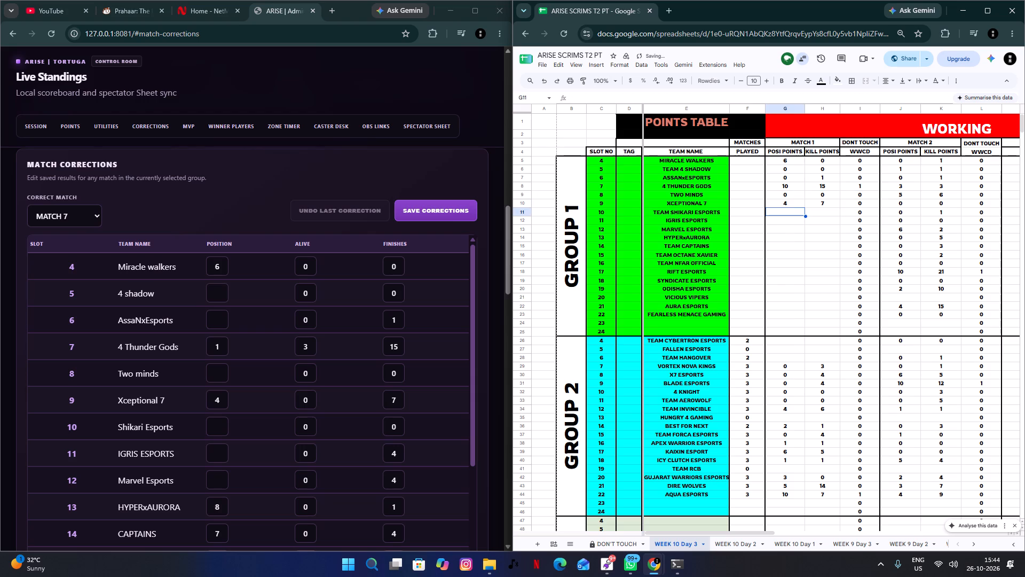
pyautogui.press('0')
pyautogui.press('Tab')
pyautogui.press('0')
pyautogui.press('Tab')
# Enter IGRIS Esports' Match 1 results in Group 1 as 0 position points and 4 kill points.
pyautogui.hotkey('shift', 'Tab')
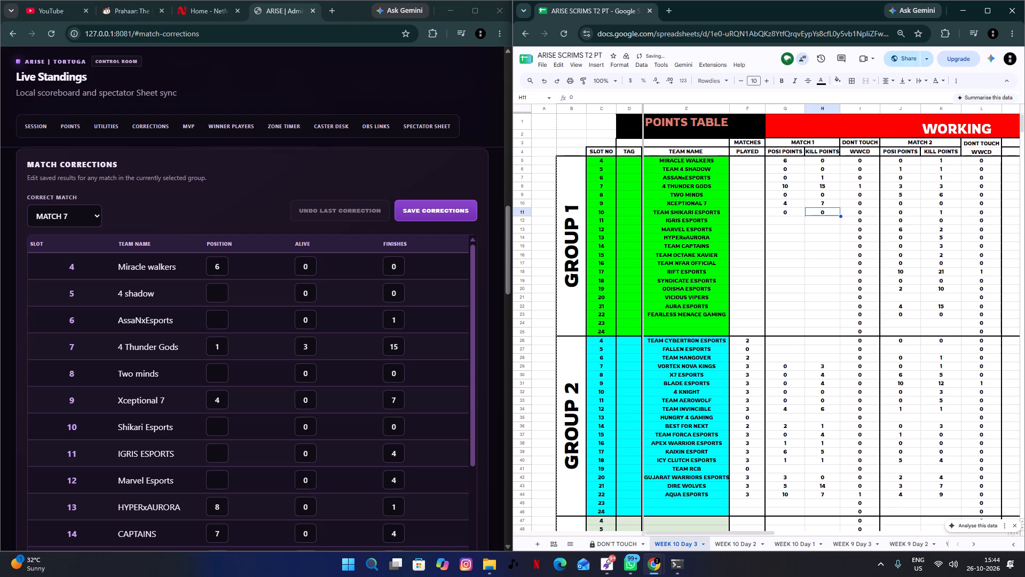
pyautogui.press('Down')
pyautogui.hotkey('shift', 'Tab')
pyautogui.press('0')
pyautogui.press('Tab')
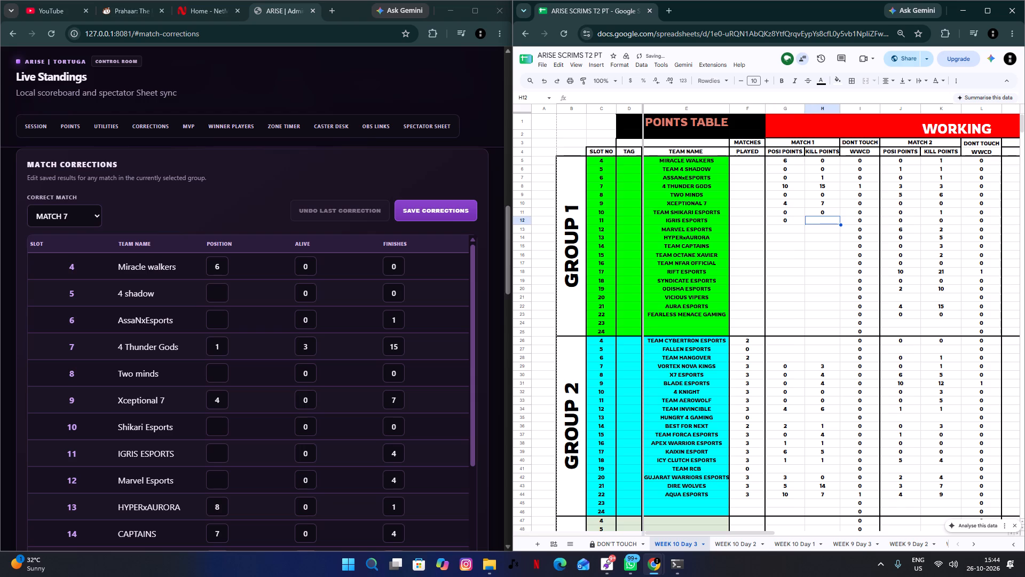
pyautogui.press('4')
pyautogui.press('Return')
# Enter Marvel Esports' Match 1 results in Group 1 as 0 position points and 4 kill points.
pyautogui.hotkey('shift', 'Tab')
pyautogui.press('Tab')
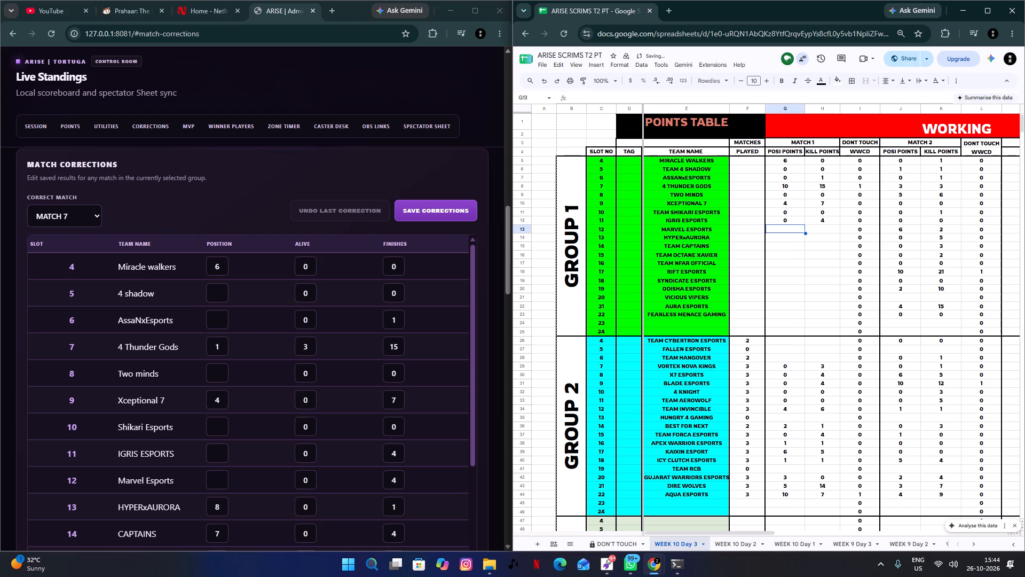
pyautogui.press('0')
pyautogui.press('Tab')
pyautogui.press('4')
pyautogui.press('Return')
# Enter HYPERxAURORA's Match 1 results in Group 1 as 8 position points and 1 kill point.
pyautogui.press('Tab')
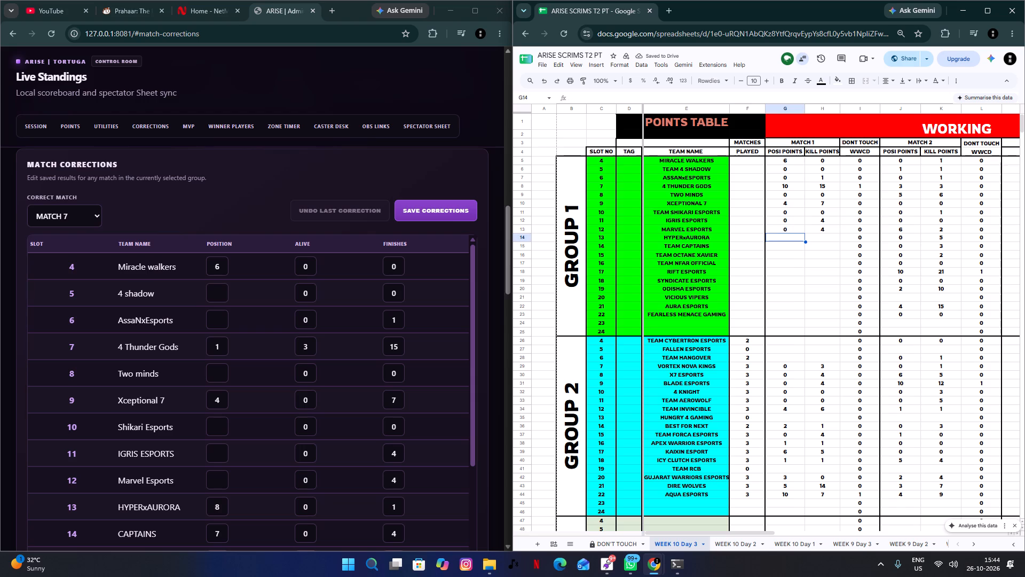
pyautogui.press('8')
pyautogui.press('Tab')
pyautogui.press('1')
pyautogui.press('Return')
# Enter Team Captains' Match 1 results in Group 1 as 7 position points and 4 kill points.
pyautogui.press('Tab')
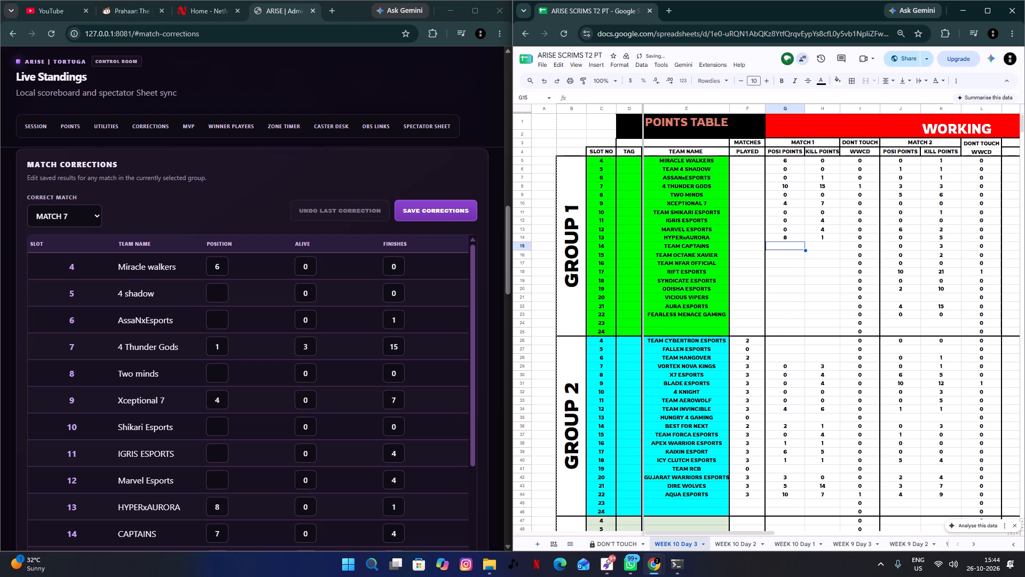
pyautogui.press('7')
pyautogui.press('Tab')
pyautogui.press('4')
pyautogui.press('Return')
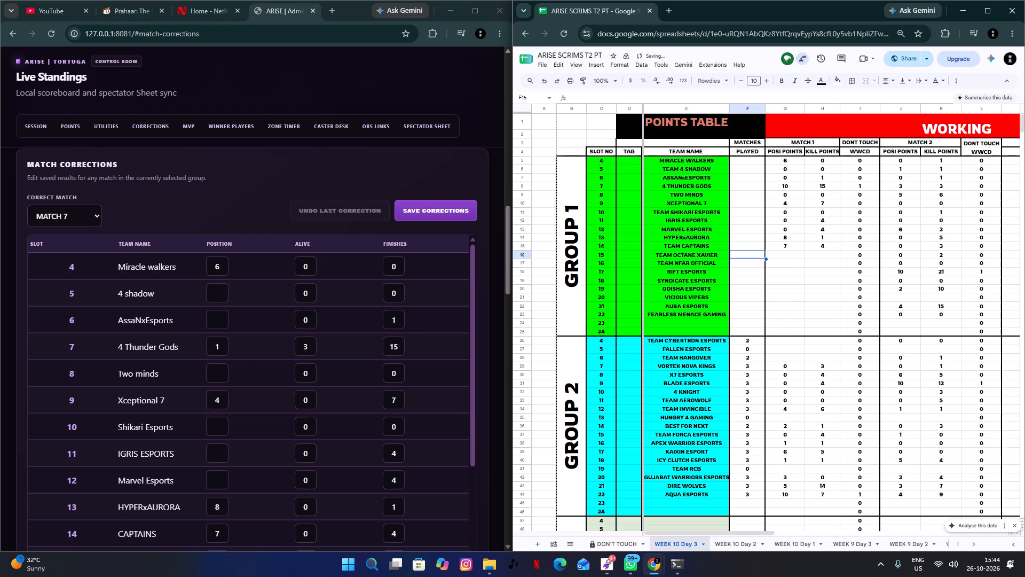
# Enter Team Octane Xavier's Match 1 results in Group 1 as 5 position points and 3 kill points.
pyautogui.scroll(-3, 186, 425)
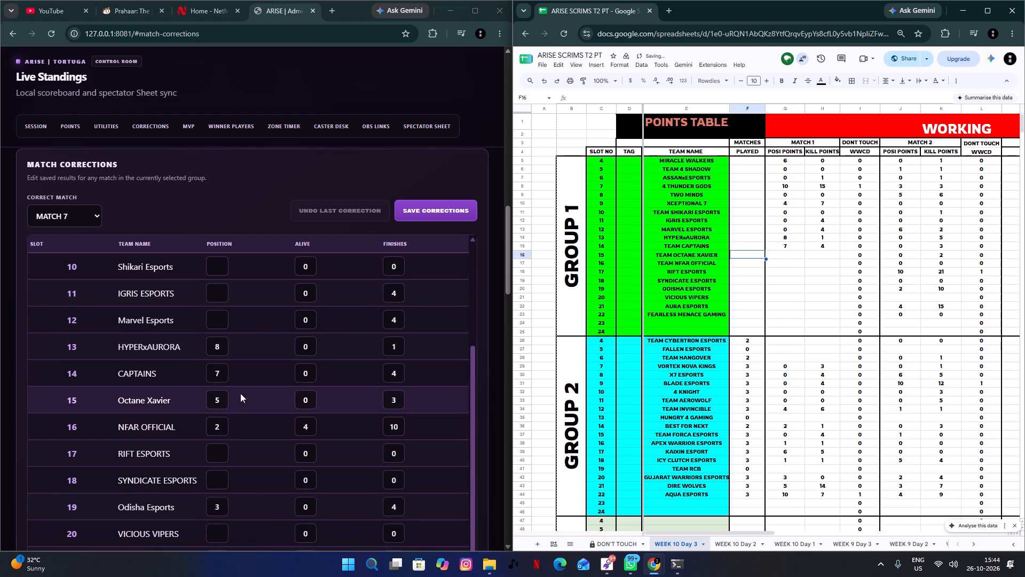
pyautogui.click(868, 264)
pyautogui.click(798, 252)
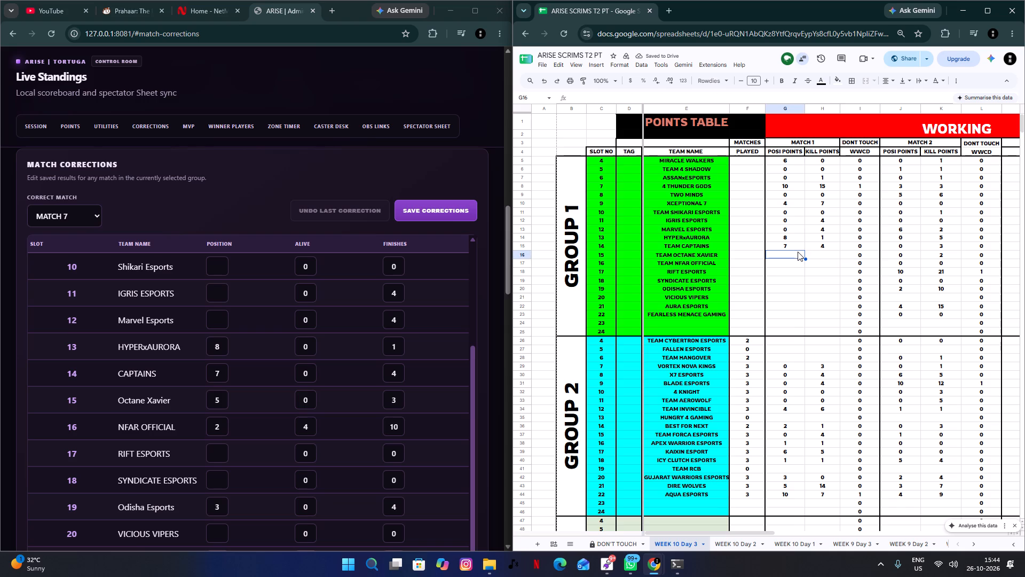
pyautogui.press('5')
pyautogui.press('Tab')
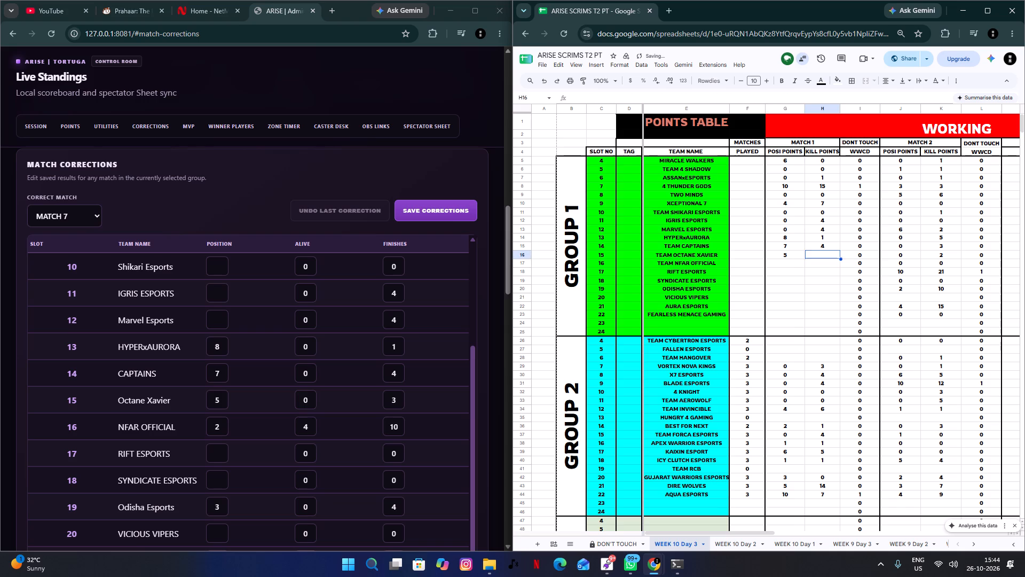
pyautogui.press('3')
pyautogui.press('Down')
# Enter Team NFAR Official's Match 1 results in Group 1 as 2 position points and 10 kill points.
pyautogui.hotkey('shift', 'Tab')
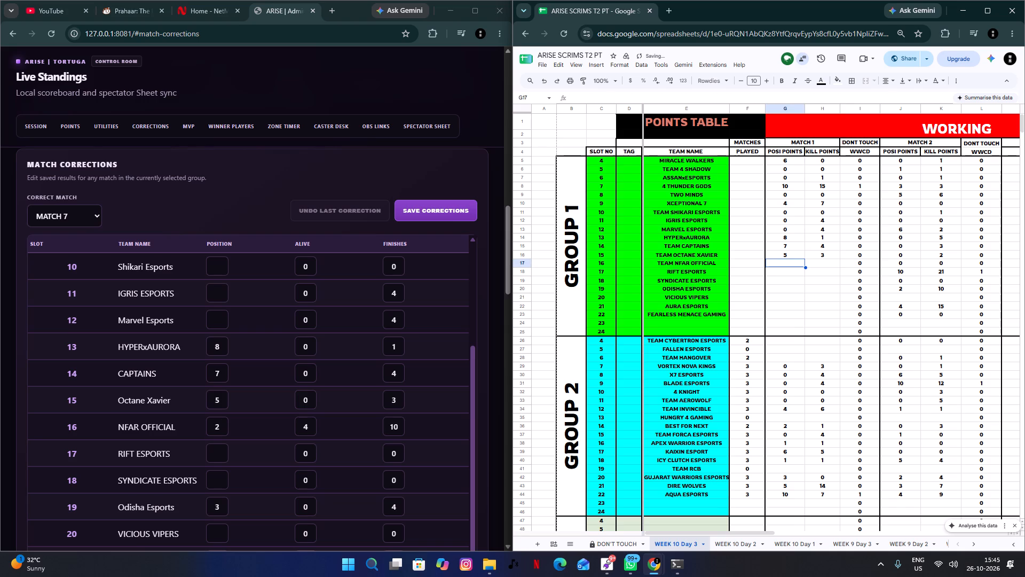
pyautogui.press('2')
pyautogui.press('Tab')
pyautogui.write('10')
pyautogui.press('Down')
# Enter Rift Esports' Match 1 results in Group 1 as 0 position points and 0 kill points.
pyautogui.hotkey('shift', 'Tab')
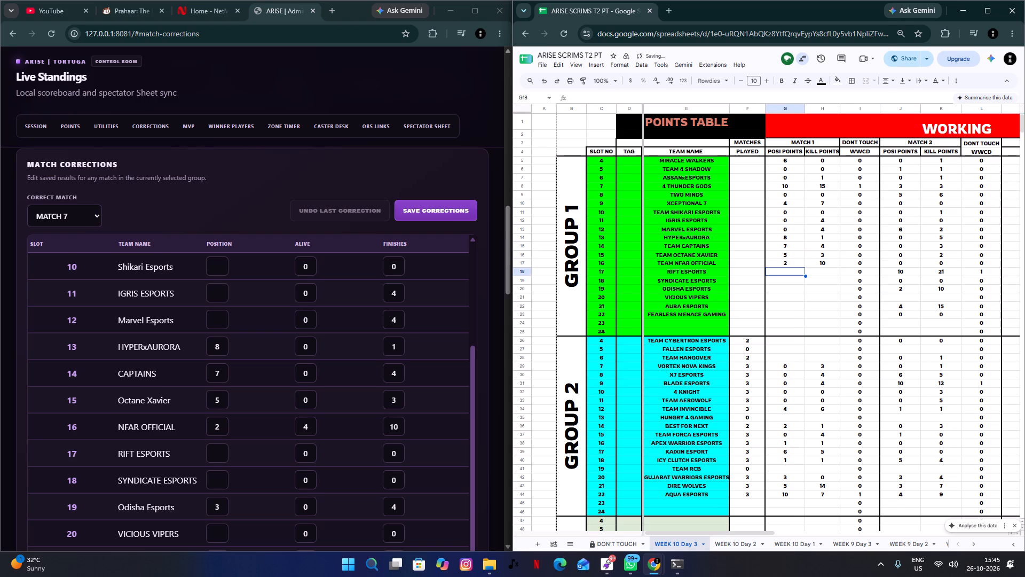
pyautogui.press('0')
pyautogui.press('Tab')
pyautogui.press('0')
pyautogui.press('Down')
# Enter Syndicate Esports' Match 1 results in Group 1 as 0 position points and 0 kill points.
pyautogui.hotkey('shift', 'Tab')
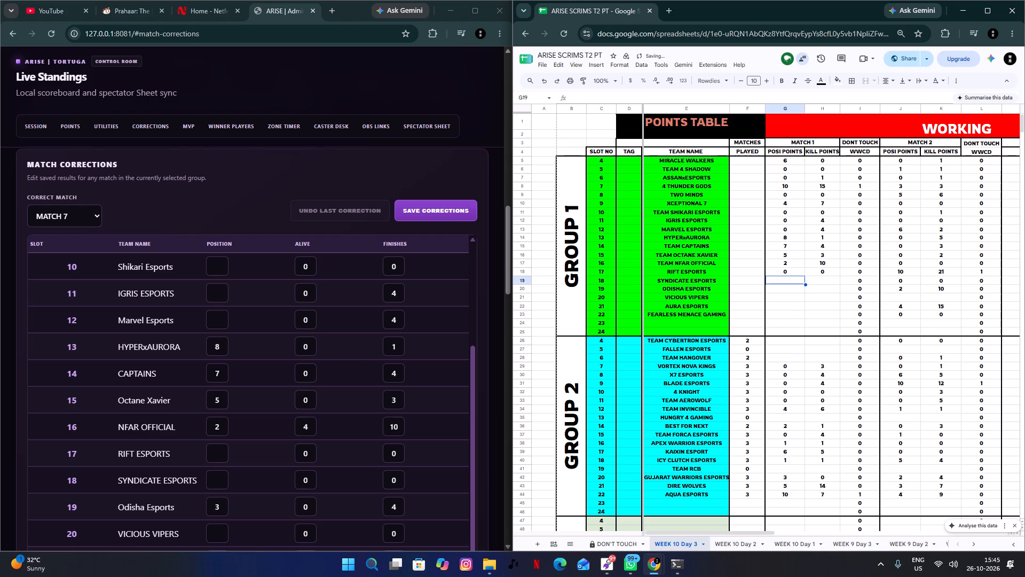
pyautogui.press('0')
pyautogui.press('Tab')
pyautogui.press('0')
pyautogui.press('Down')
# Enter Odisha Esports' Match 1 results in Group 1 as 3 position points and 4 kill points.
pyautogui.hotkey('shift', 'Tab')
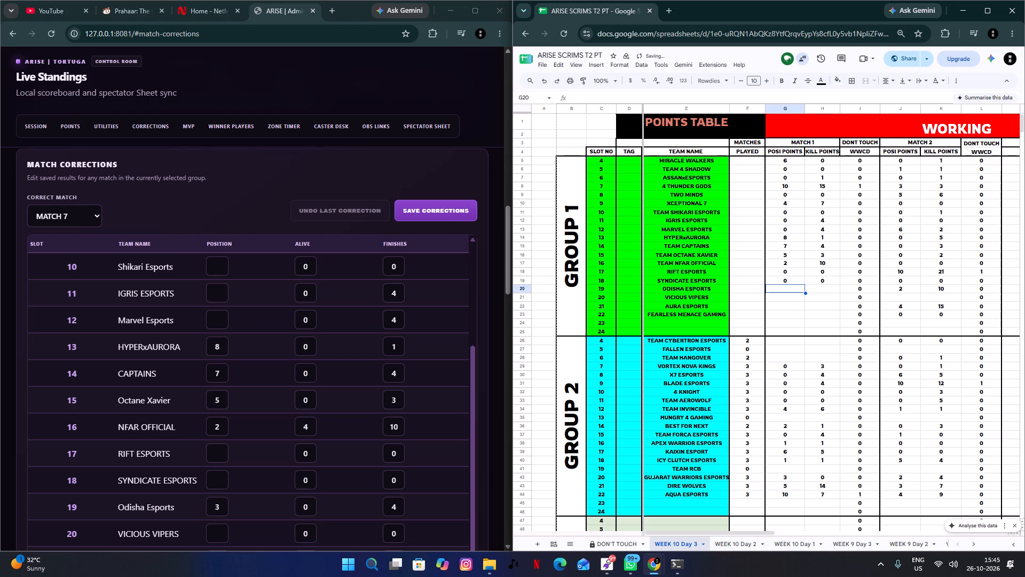
pyautogui.press('3')
pyautogui.press('Tab')
pyautogui.press('4')
pyautogui.press('Down')
# Enter Vicious Vipers' Match 1 results in Group 1 as 0 position points and 0 kill points.
pyautogui.hotkey('shift', 'Tab')
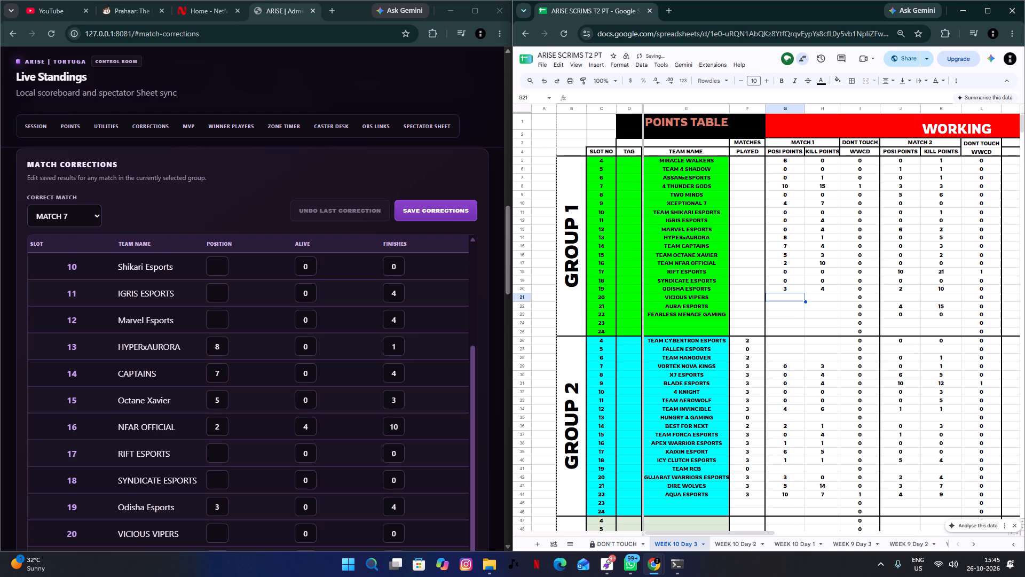
pyautogui.press('0')
pyautogui.press('Tab')
pyautogui.press('0')
pyautogui.hotkey('shift', 'Tab')
# Enter Aura Esports' Match 1 results in Group 1 as 0 position points and 2 kill points.
pyautogui.scroll(-2, 314, 390)
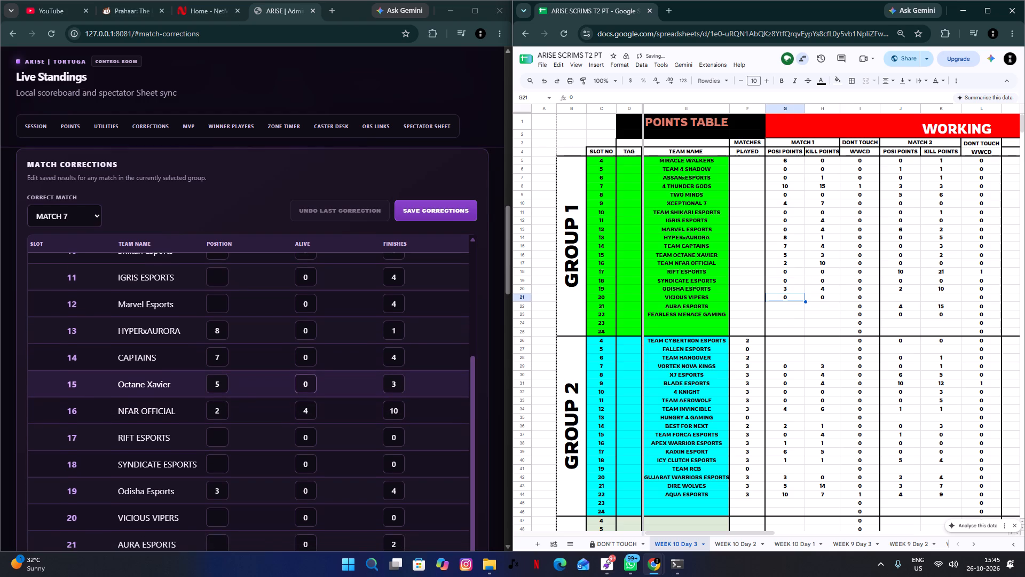
pyautogui.scroll(-4, 314, 390)
pyautogui.click(787, 304)
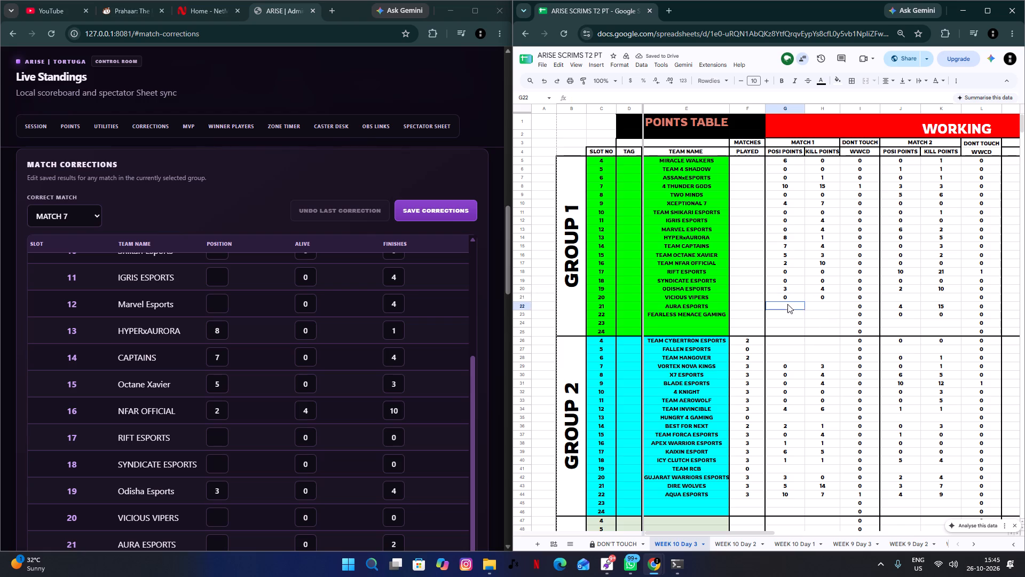
pyautogui.press('0')
pyautogui.press('Tab')
pyautogui.press('2')
pyautogui.press('Return')
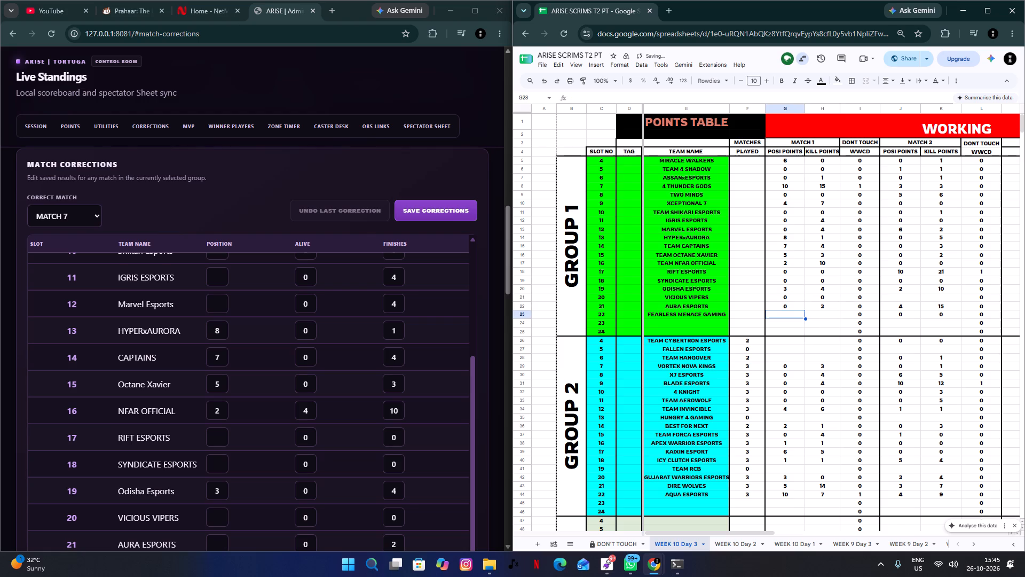
# Enter Fearless Menace Gaming's Match 1 results in Group 1 as 0 position points and 3 kill points.
pyautogui.scroll(-4, 392, 339)
pyautogui.scroll(-2, 277, 350)
pyautogui.scroll(2, 277, 354)
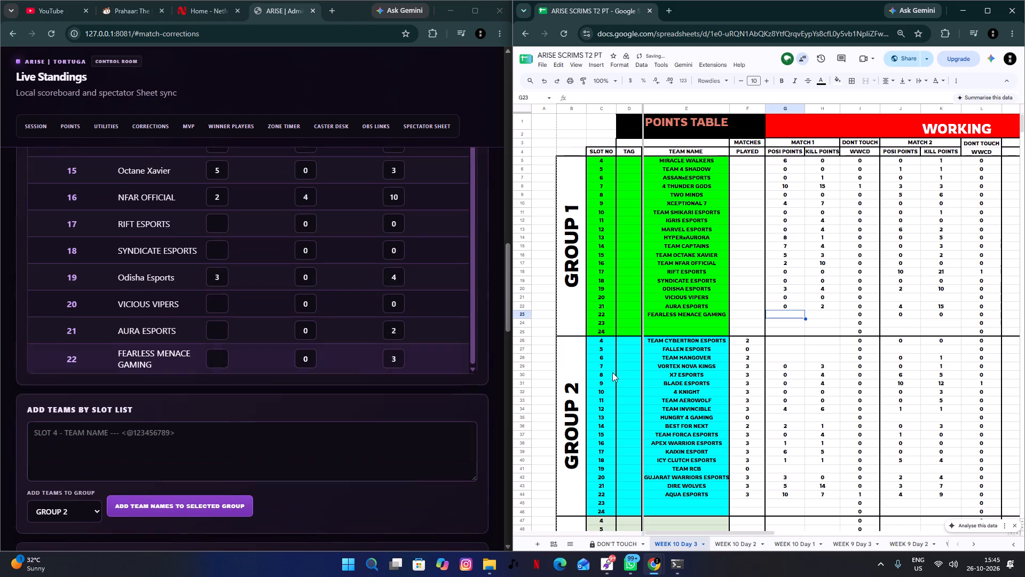
pyautogui.click(798, 314)
pyautogui.press('0')
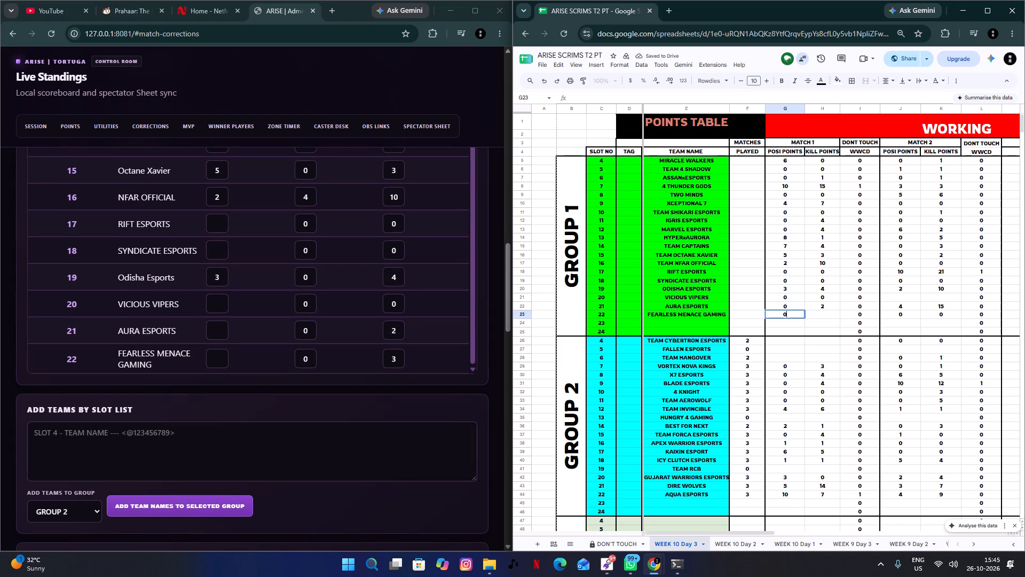
pyautogui.press('Tab')
pyautogui.press('3')
pyautogui.press('Return')
# Examine the sorted team standings below the group tables on the WEEK 10 Day 3 sheet.
pyautogui.scroll(2, 753, 323)
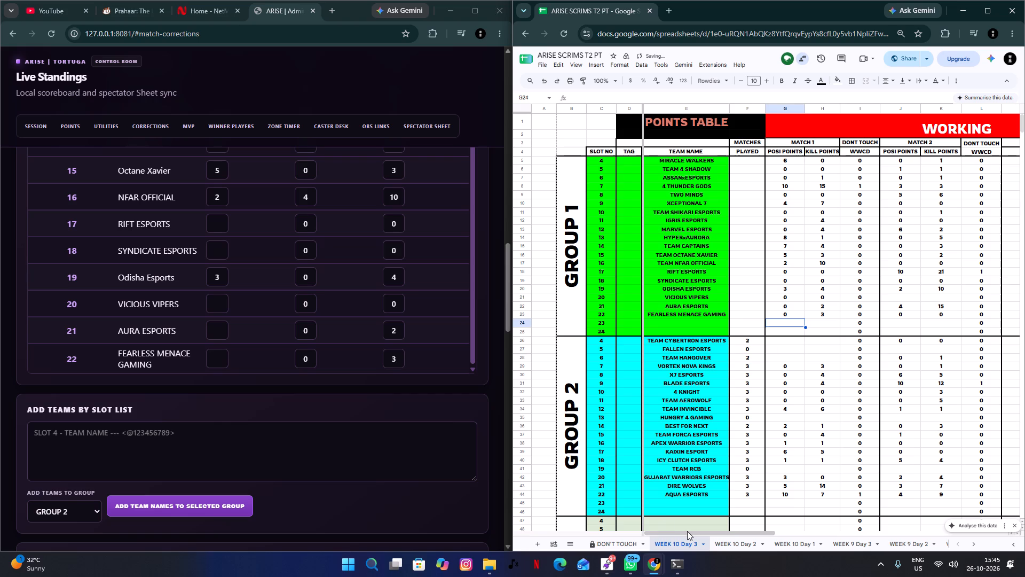
pyautogui.moveTo(689, 531); pyautogui.dragTo(798, 511)
pyautogui.moveTo(717, 535); pyautogui.dragTo(784, 525)
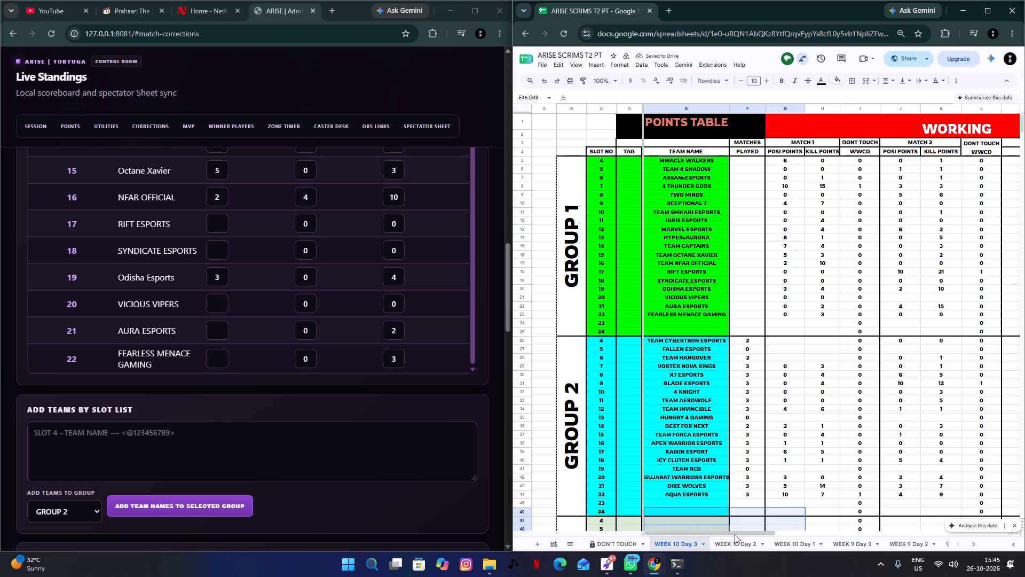
pyautogui.moveTo(735, 534); pyautogui.dragTo(839, 512)
pyautogui.scroll(-12, 820, 443)
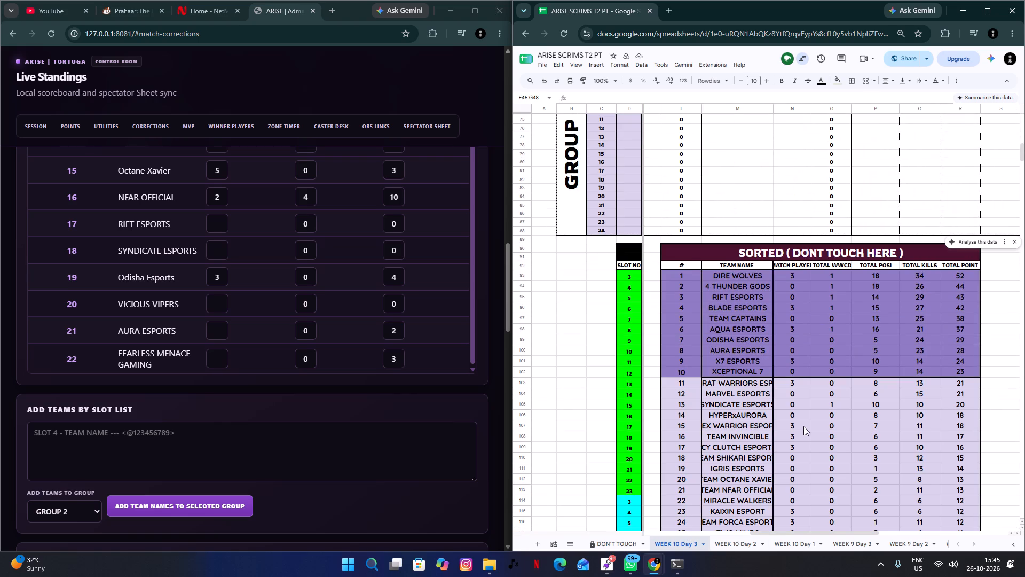
pyautogui.click(681, 279)
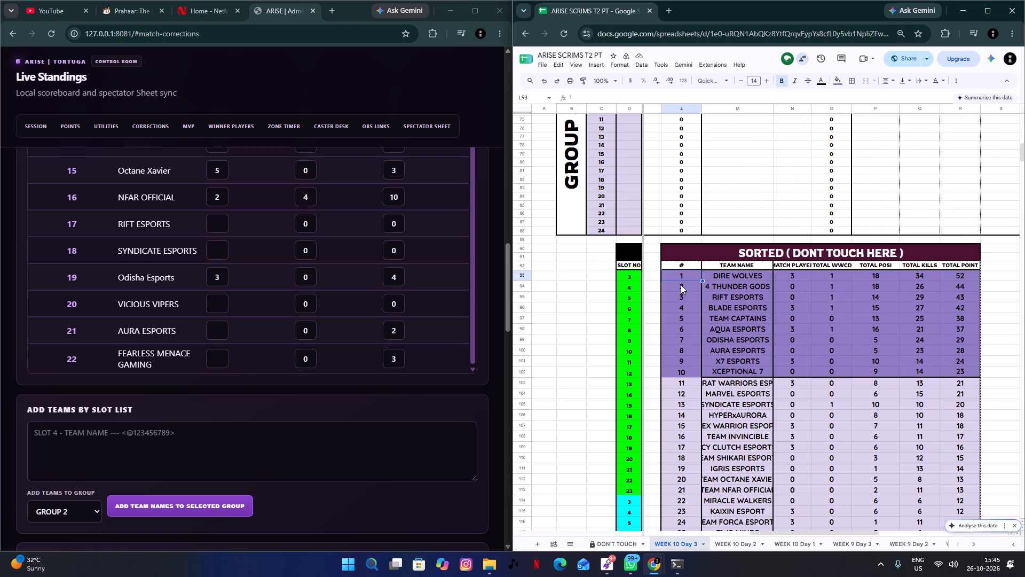
pyautogui.keyDown('ctrl'); pyautogui.scroll(-1, 679, 333); pyautogui.keyUp('ctrl')
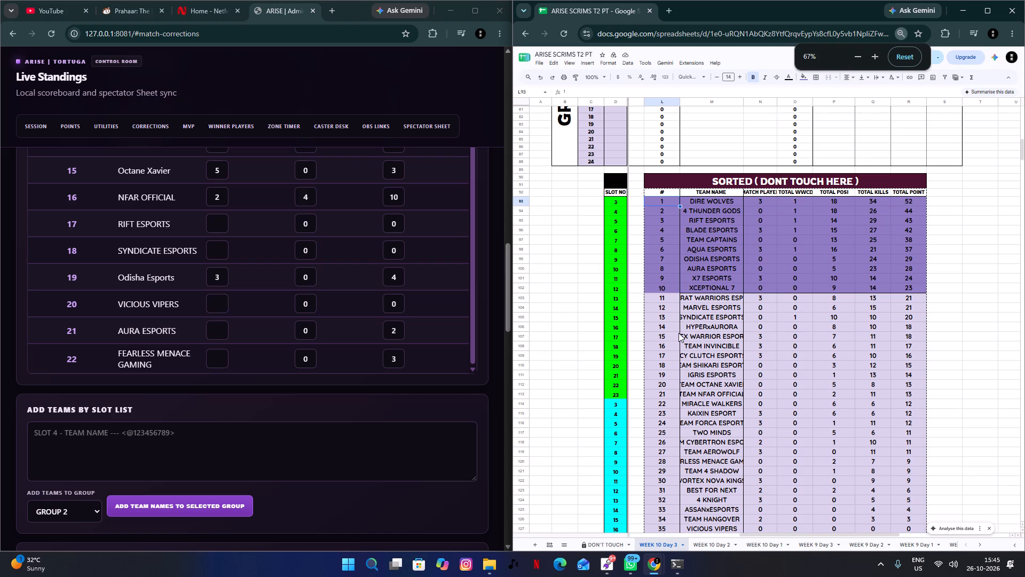
pyautogui.scroll(3, 679, 333)
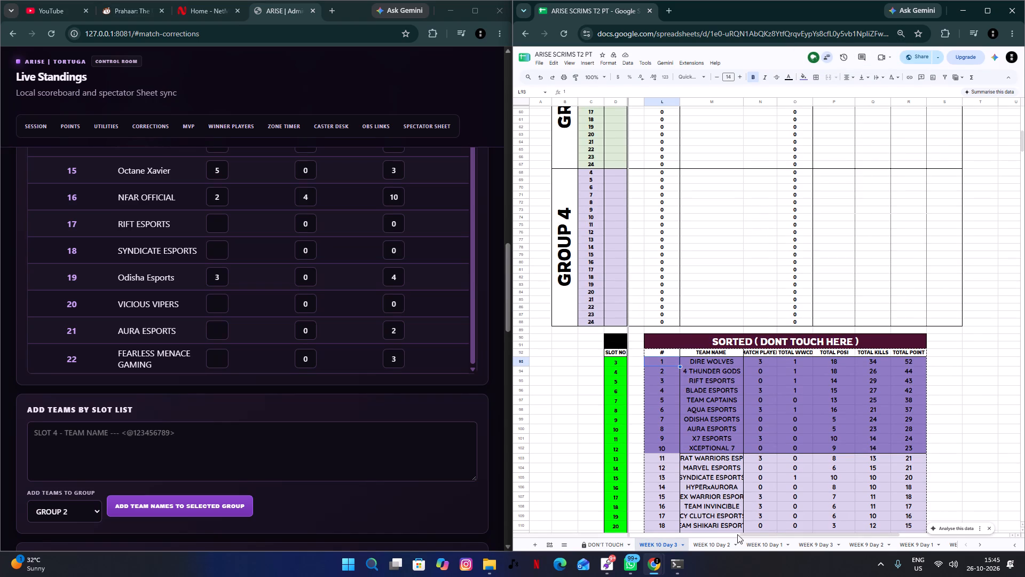
# Examine the sorted team standings on the WEEK 10 Day 2 sheet for comparison.
pyautogui.moveTo(748, 534); pyautogui.dragTo(724, 533)
pyautogui.click(707, 546)
pyautogui.scroll(-2, 722, 480)
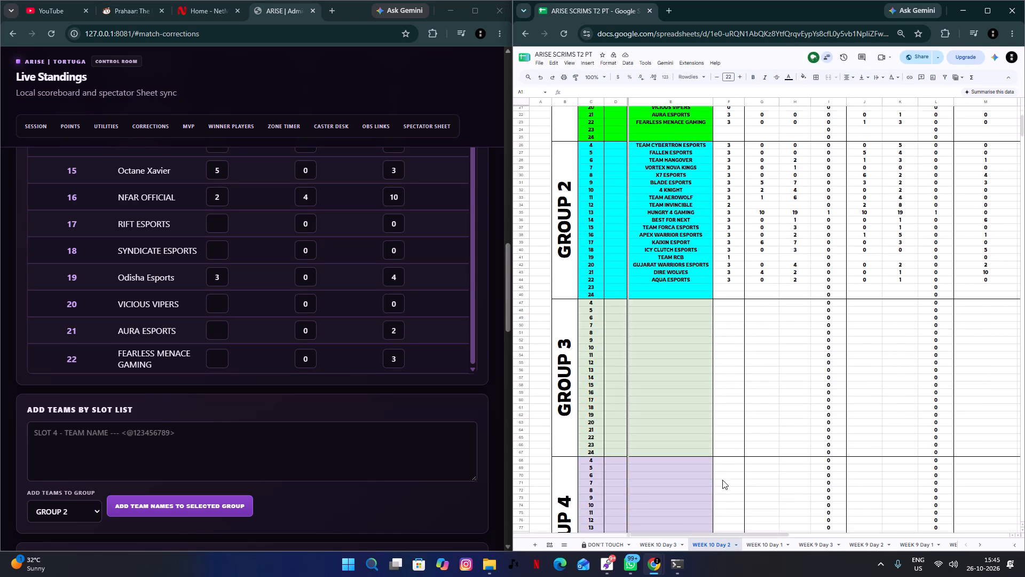
pyautogui.scroll(-10, 722, 480)
pyautogui.moveTo(751, 533); pyautogui.dragTo(809, 529)
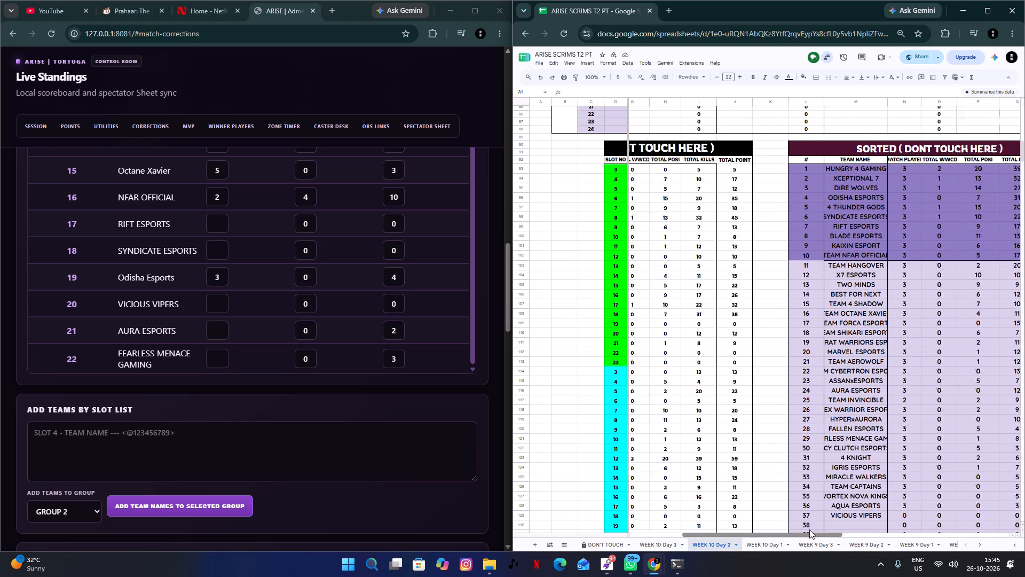
pyautogui.moveTo(809, 529); pyautogui.dragTo(833, 524)
pyautogui.scroll(-11, 836, 482)
pyautogui.scroll(13, 823, 476)
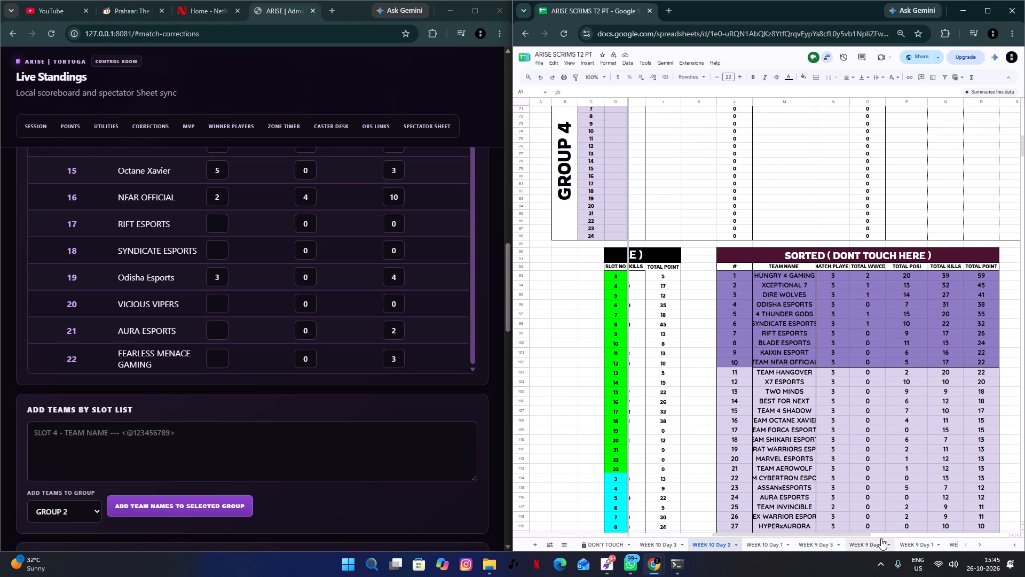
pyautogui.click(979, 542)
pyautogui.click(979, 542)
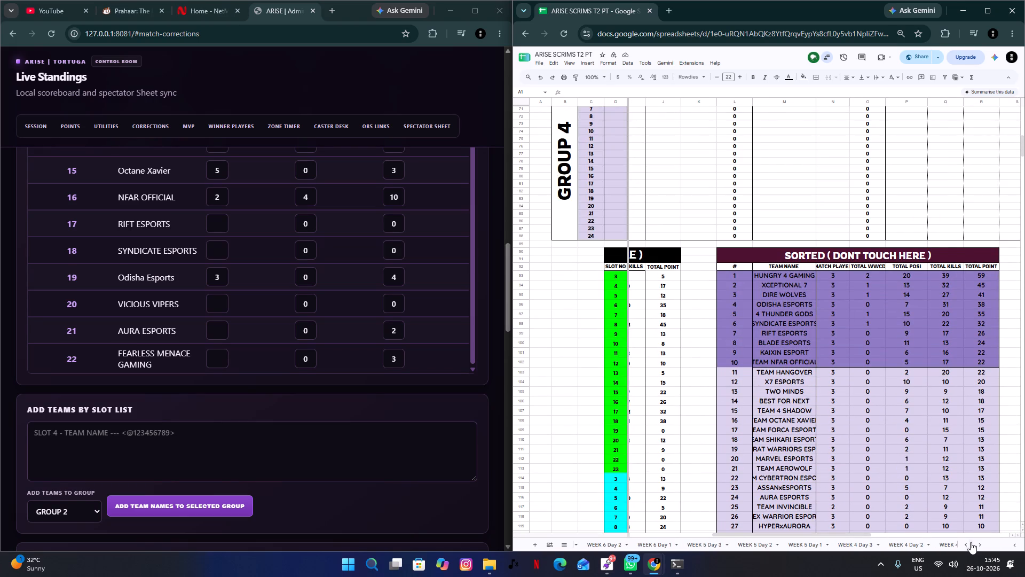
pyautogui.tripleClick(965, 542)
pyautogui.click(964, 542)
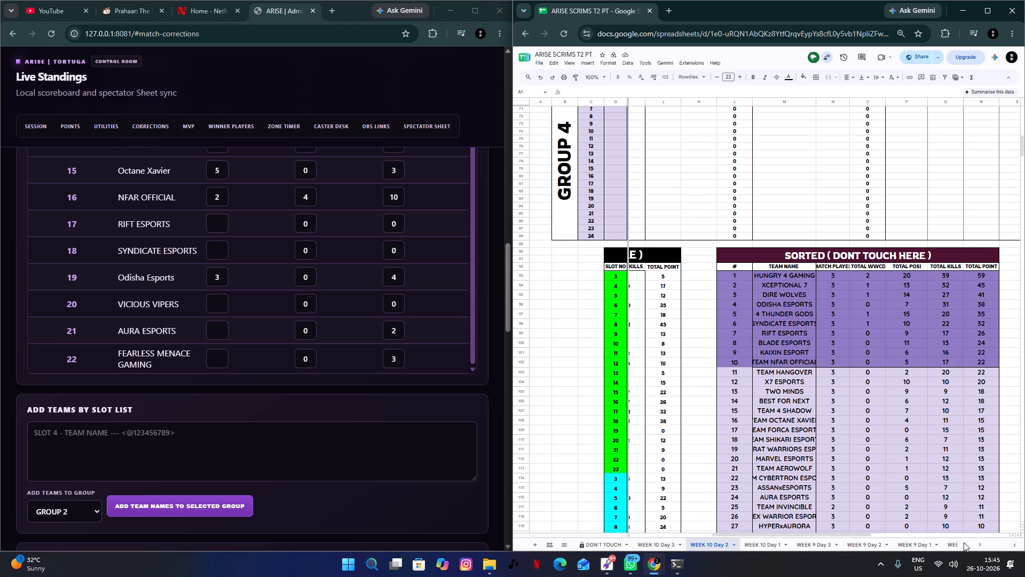
# Return to the WEEK 10 Day 3 sheet and review its total and sorted standings and the group points tables.
pyautogui.click(651, 547)
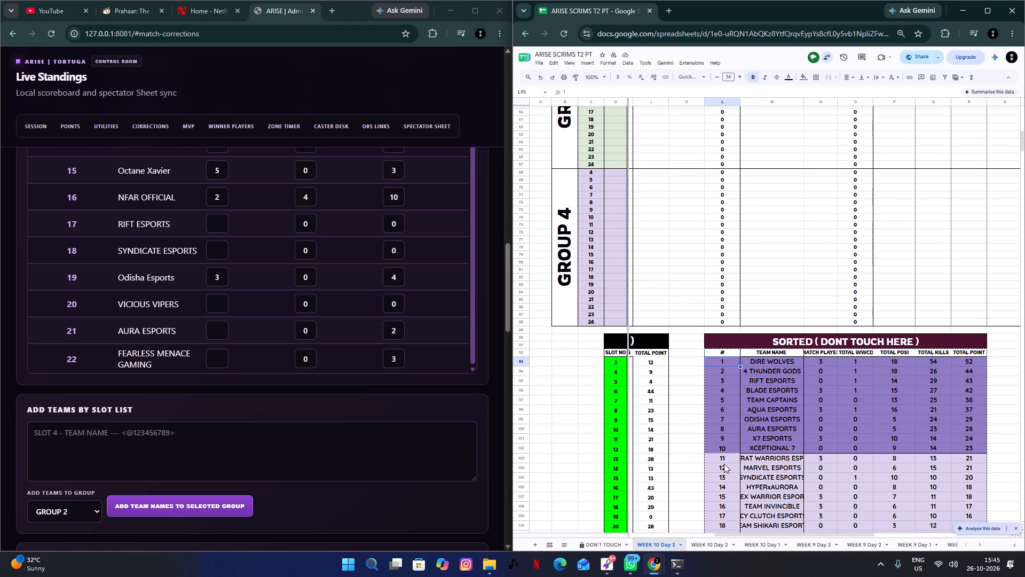
pyautogui.scroll(-10, 724, 463)
pyautogui.scroll(8, 724, 463)
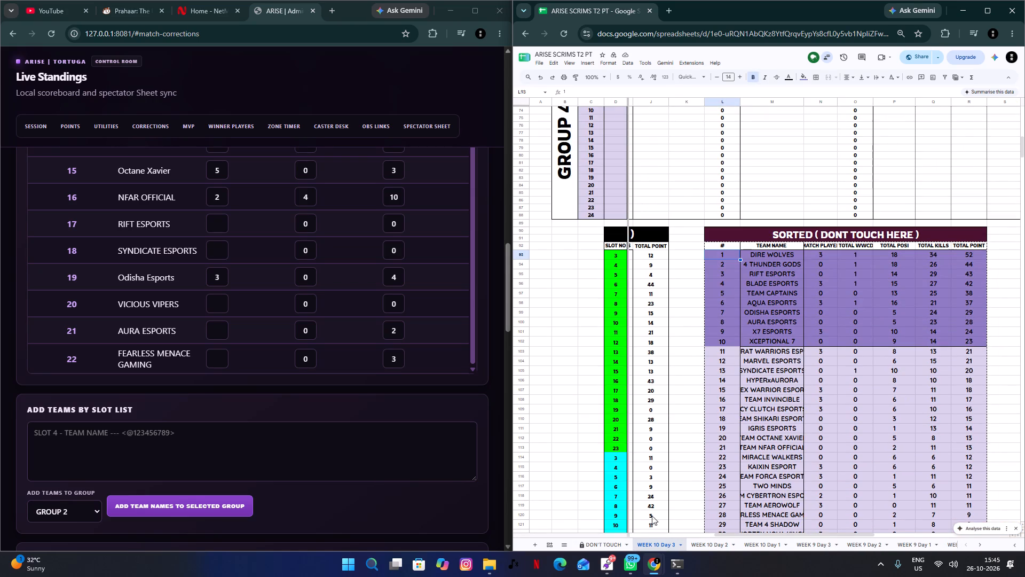
pyautogui.moveTo(740, 533); pyautogui.dragTo(849, 534)
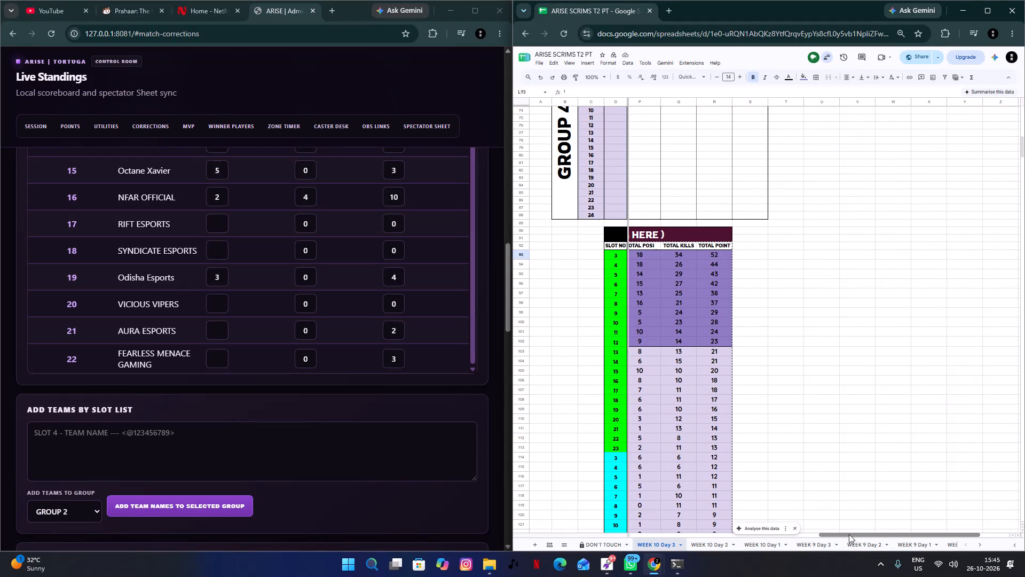
pyautogui.moveTo(849, 534); pyautogui.dragTo(682, 524)
pyautogui.keyDown('ctrl'); pyautogui.scroll(-1, 663, 424); pyautogui.keyUp('ctrl')
pyautogui.scroll(2, 663, 424)
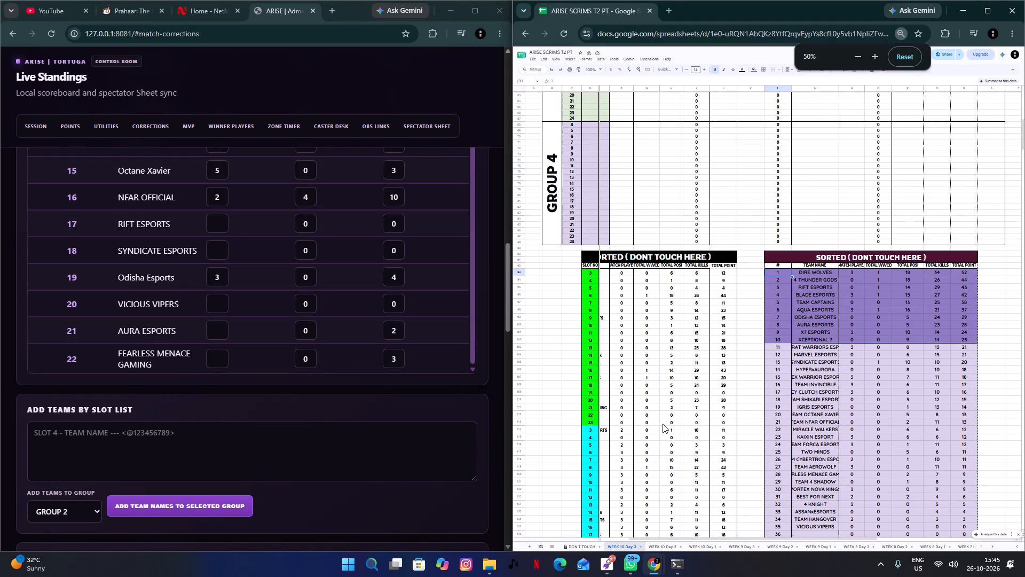
pyautogui.scroll(3, 663, 424)
pyautogui.scroll(-4, 663, 424)
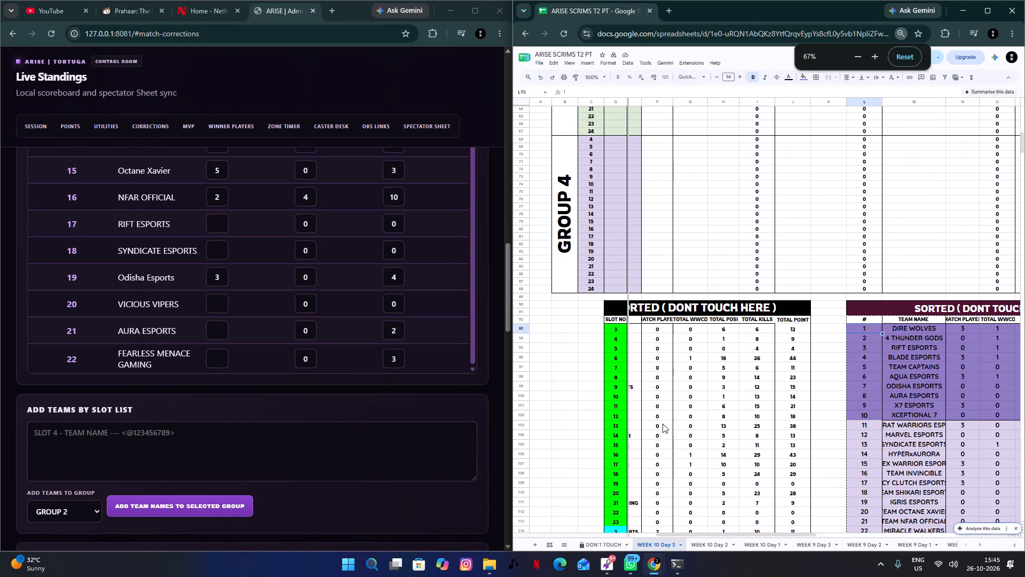
pyautogui.moveTo(701, 535); pyautogui.dragTo(692, 534)
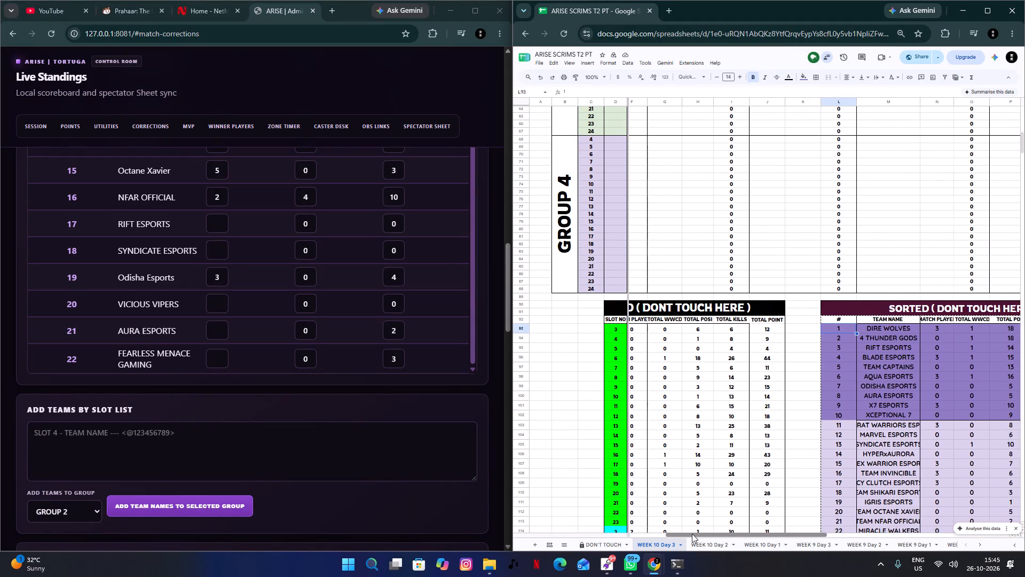
pyautogui.moveTo(692, 534); pyautogui.dragTo(567, 510)
pyautogui.scroll(13, 600, 409)
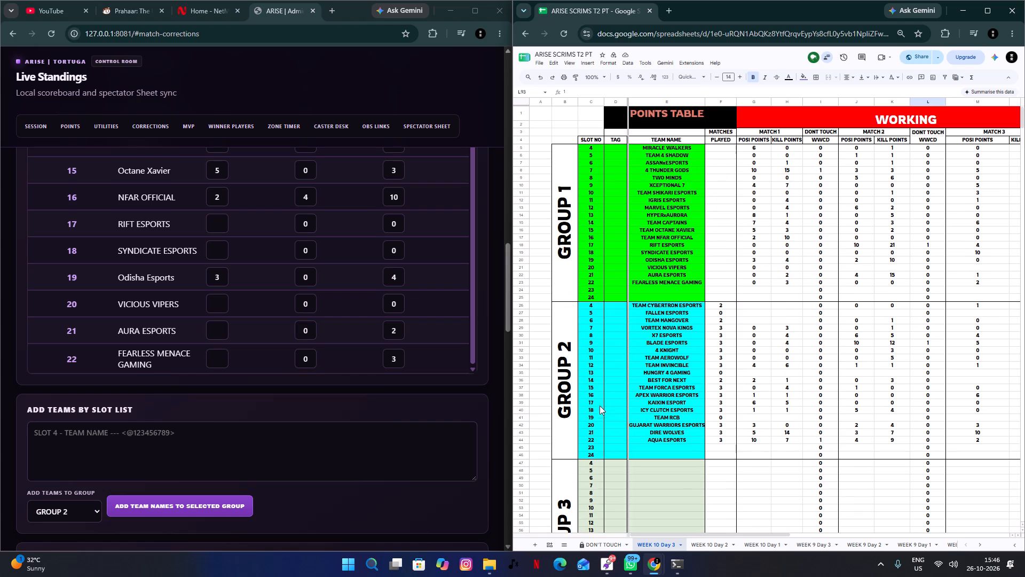
# Maximize the spreadsheet window and compare the points tables of the Week 9 and Week 10 sheets, finishing on WEEK 10 Day 3.
pyautogui.click(988, 14)
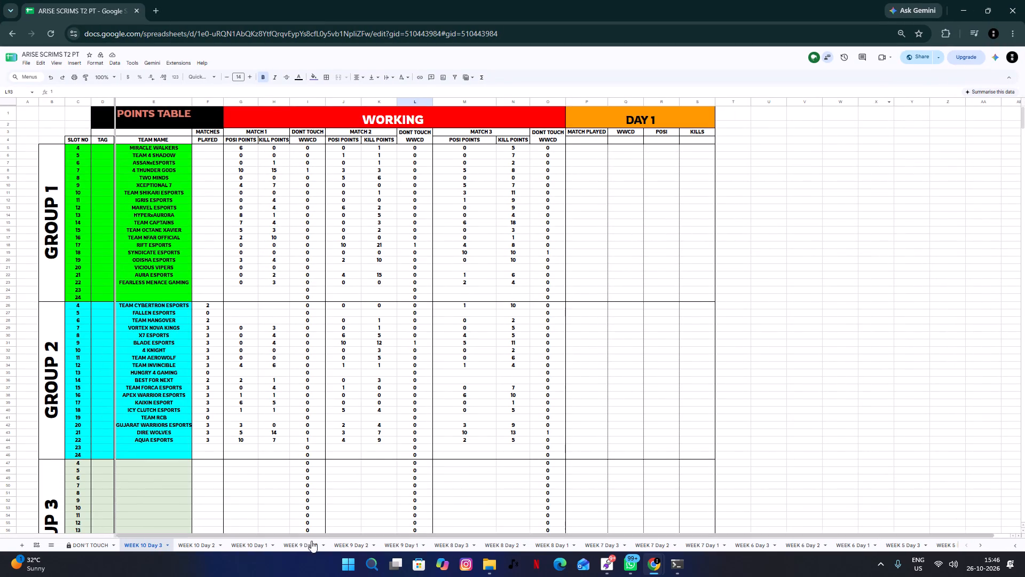
pyautogui.click(248, 549)
pyautogui.click(280, 548)
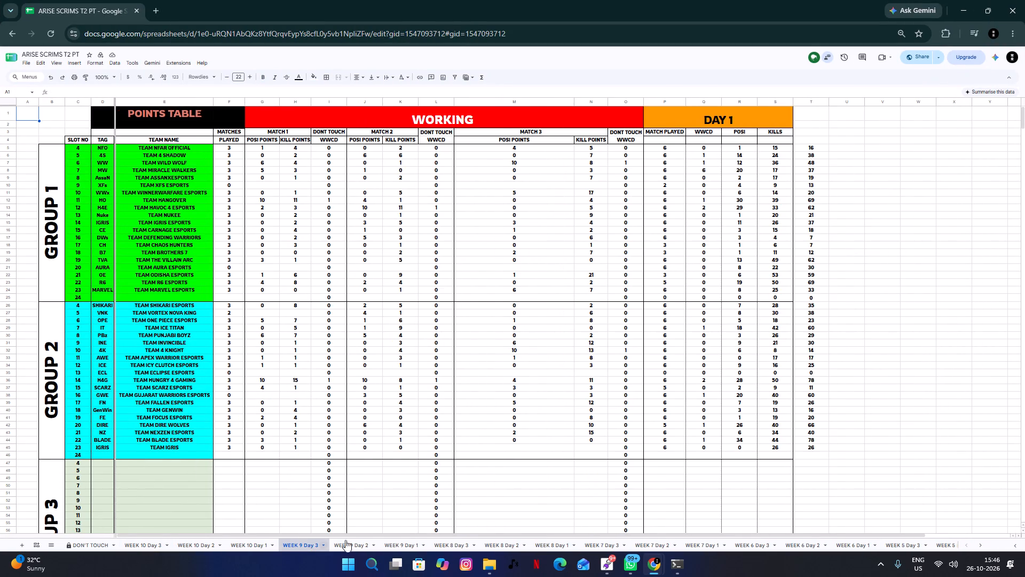
pyautogui.click(366, 540)
pyautogui.click(301, 548)
pyautogui.click(262, 546)
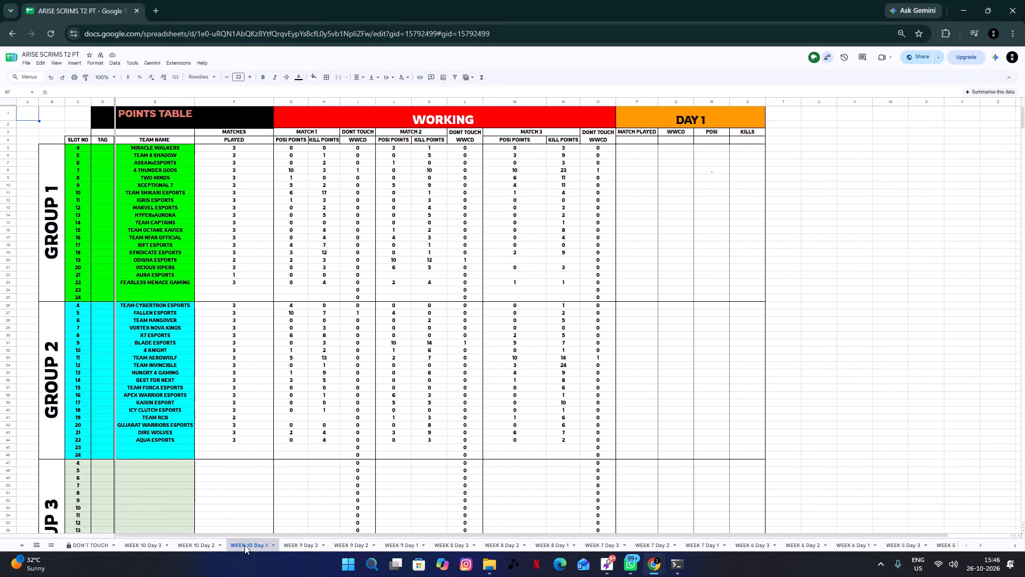
pyautogui.click(188, 545)
pyautogui.click(142, 547)
pyautogui.click(97, 548)
pyautogui.click(152, 547)
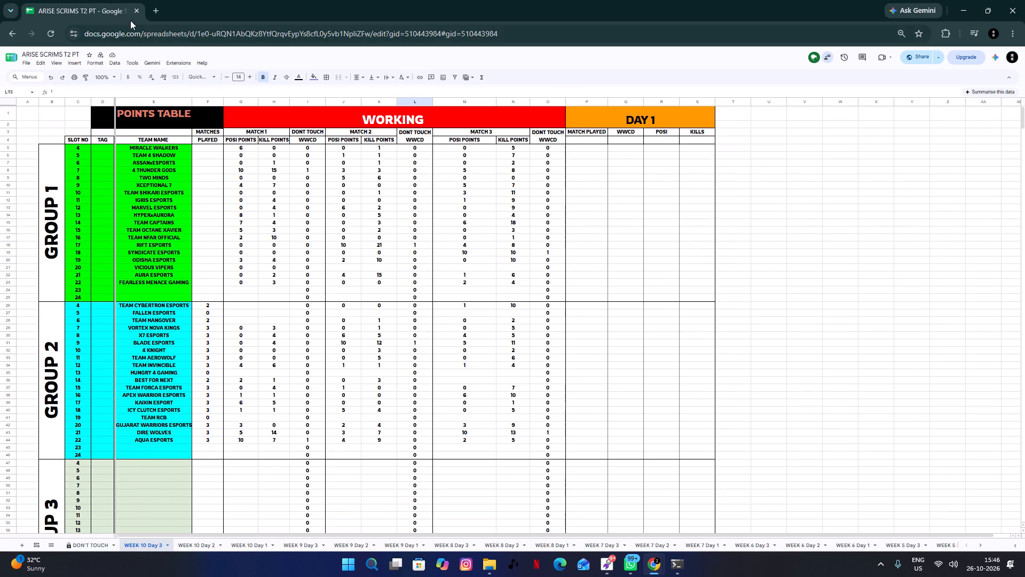
# Open the ARISE SCRIMS T2 spreadsheet from the Google Sheets file list in a new browser tab.
pyautogui.click(152, 10)
pyautogui.click(979, 68)
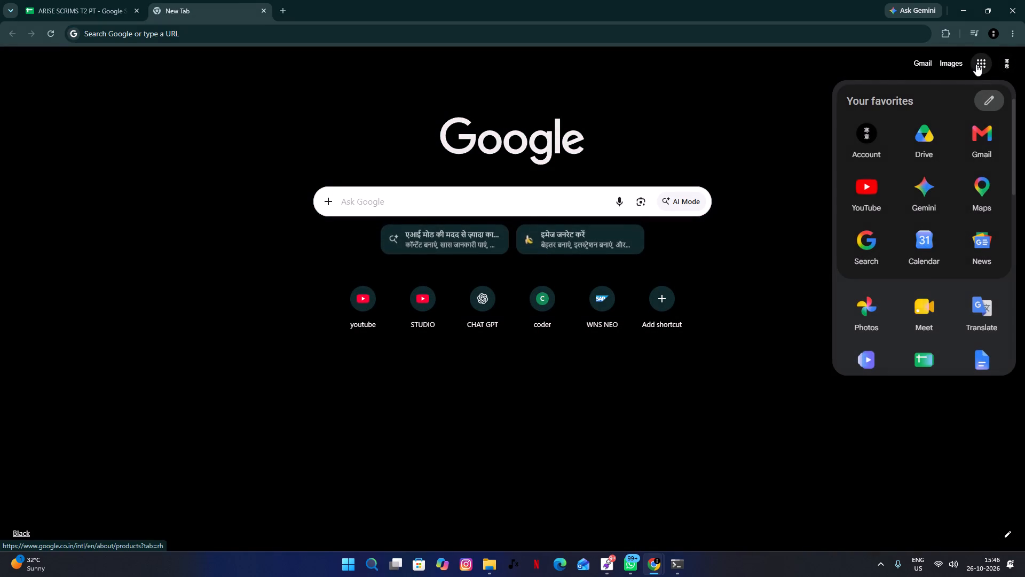
pyautogui.click(917, 352)
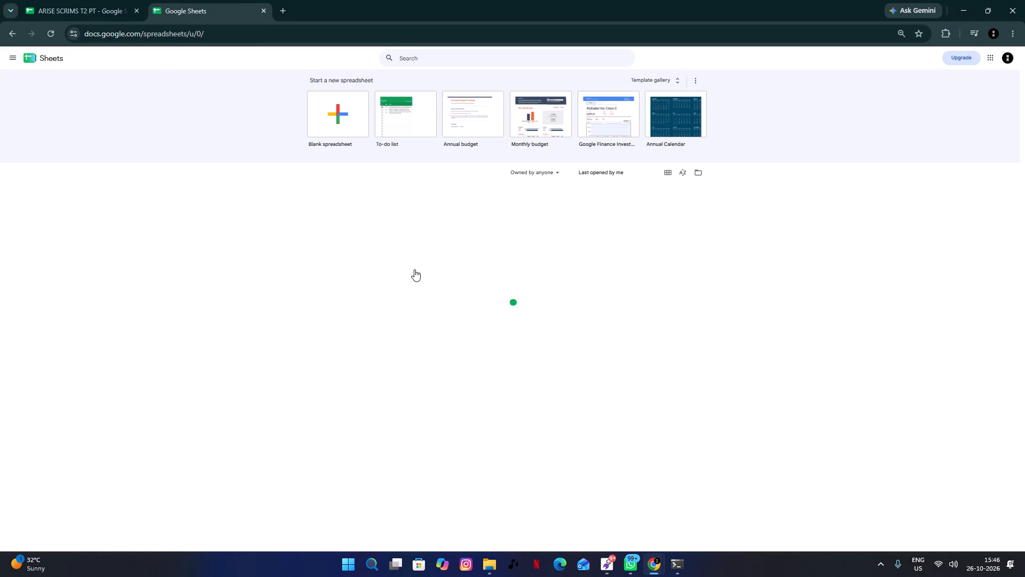
pyautogui.scroll(-4, 414, 269)
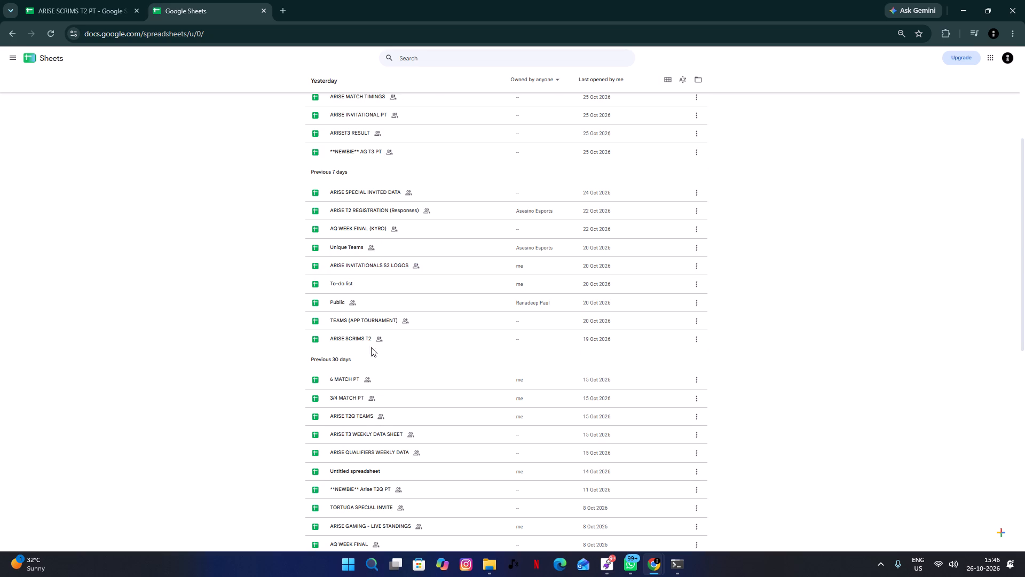
pyautogui.click(371, 346)
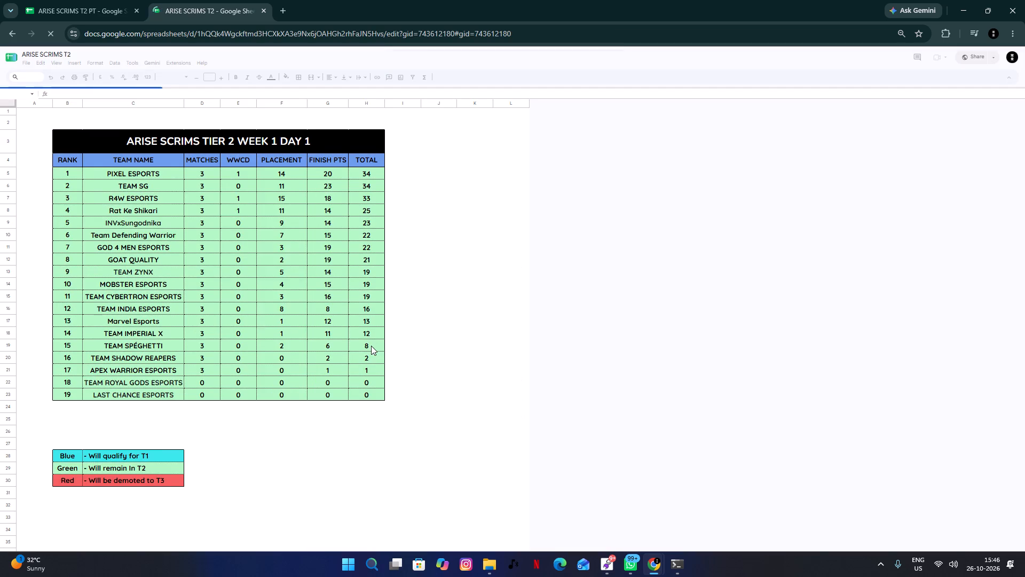
# Examine the Week 1 and Week 2 standings sheets and the T2 WEEK 9 OVERALL sheet with its qualification colour legend.
pyautogui.click(136, 544)
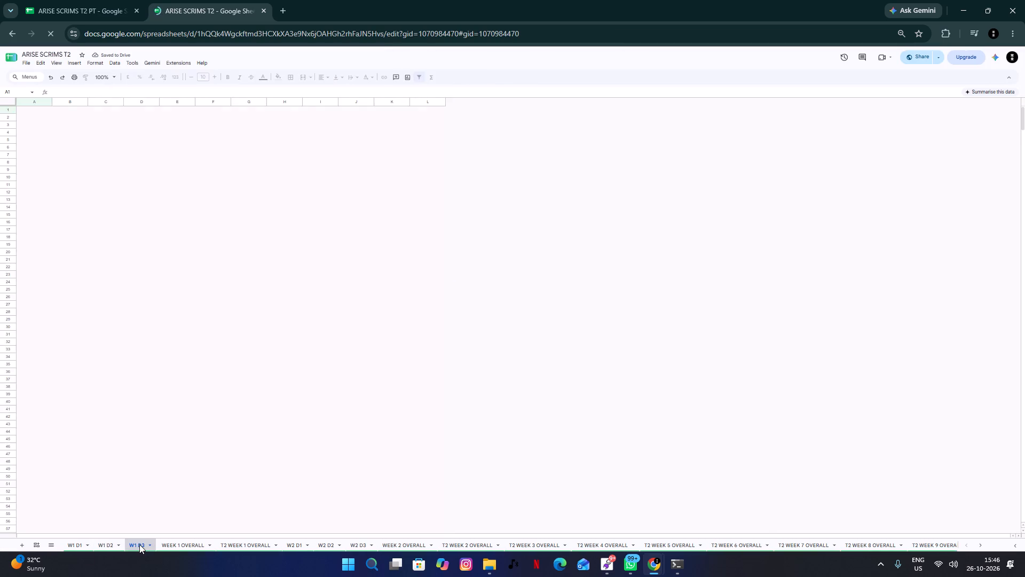
pyautogui.click(171, 544)
pyautogui.click(241, 550)
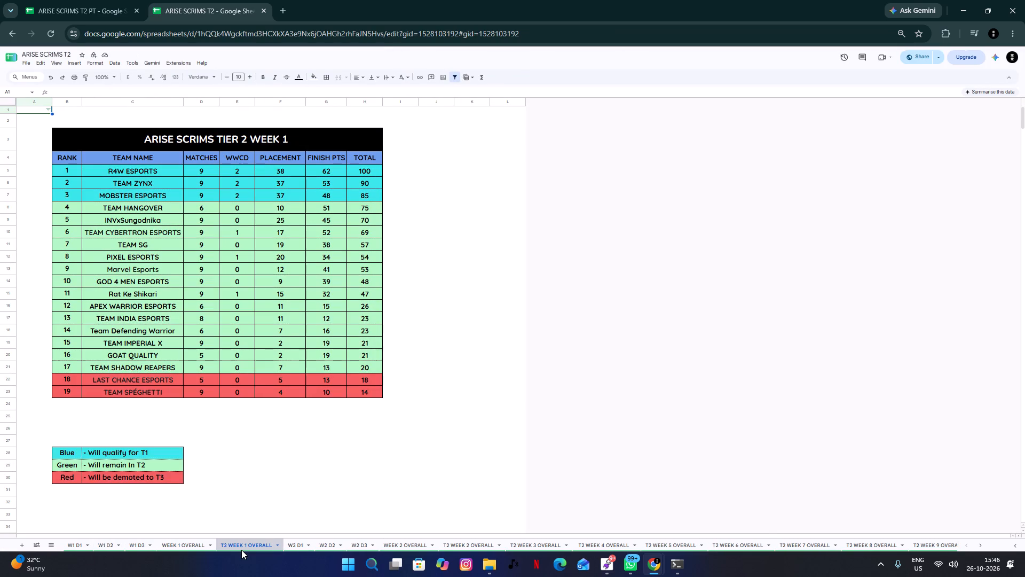
pyautogui.click(295, 545)
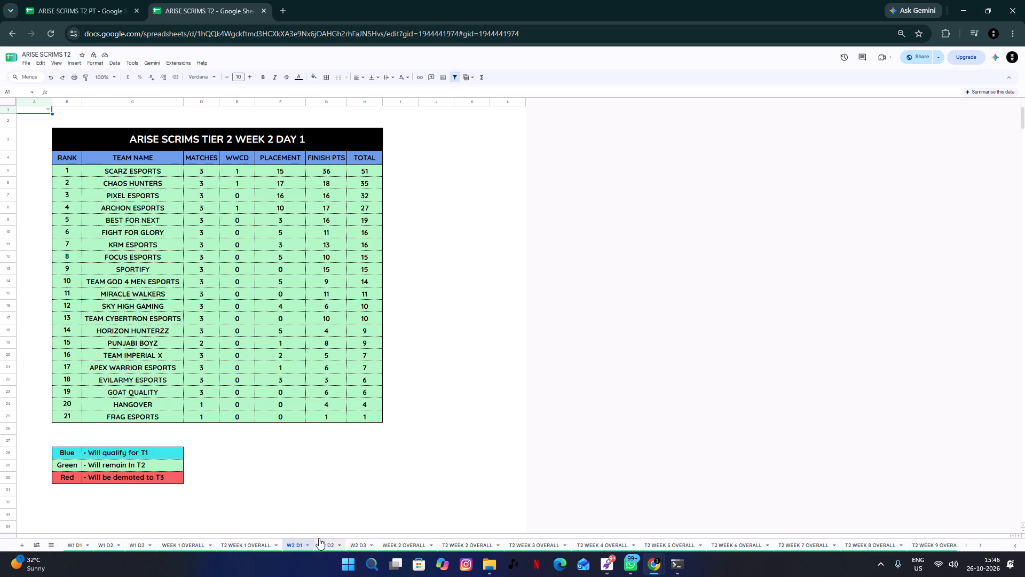
pyautogui.click(331, 545)
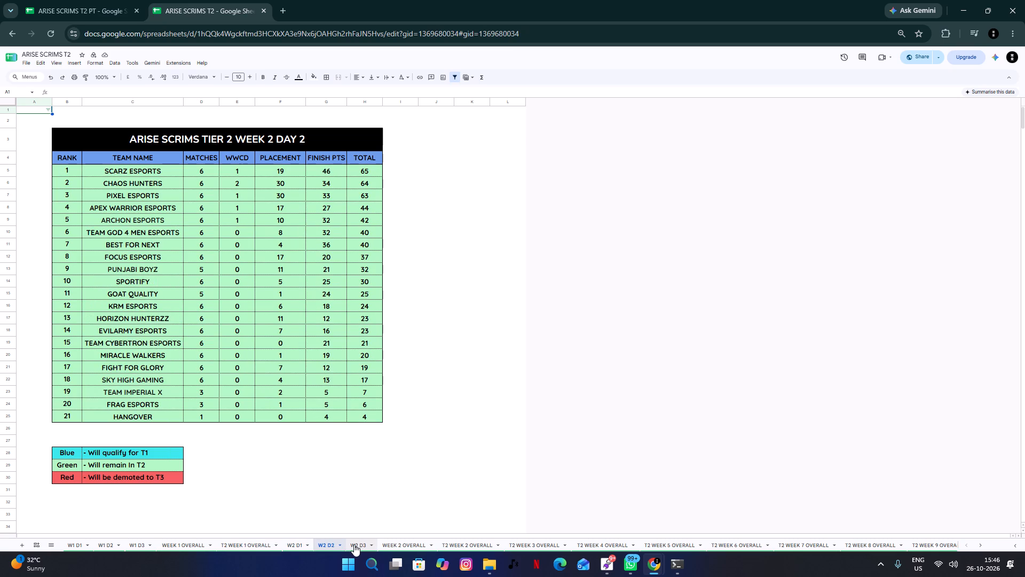
pyautogui.click(289, 550)
pyautogui.click(333, 550)
pyautogui.click(361, 548)
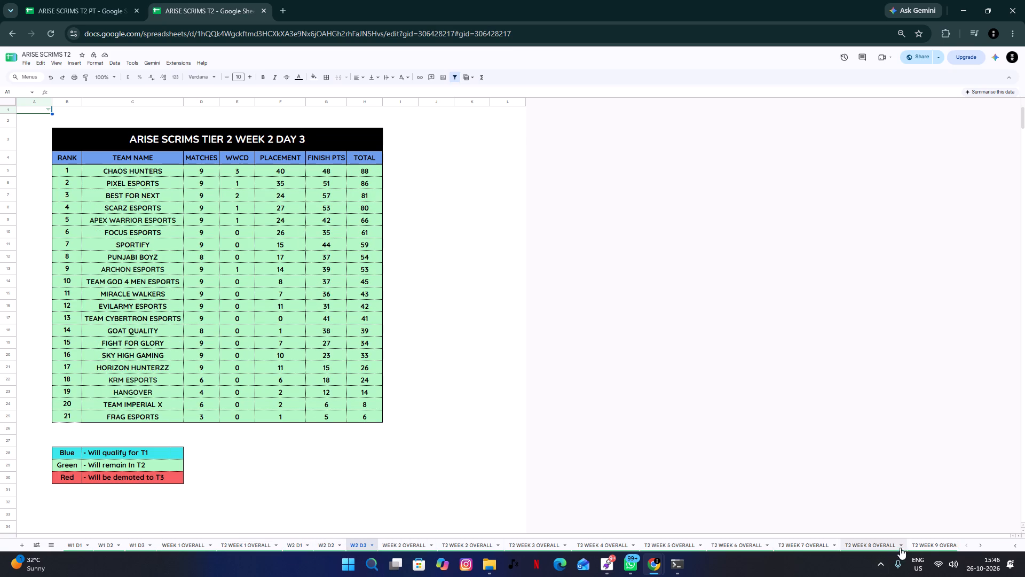
pyautogui.click(925, 542)
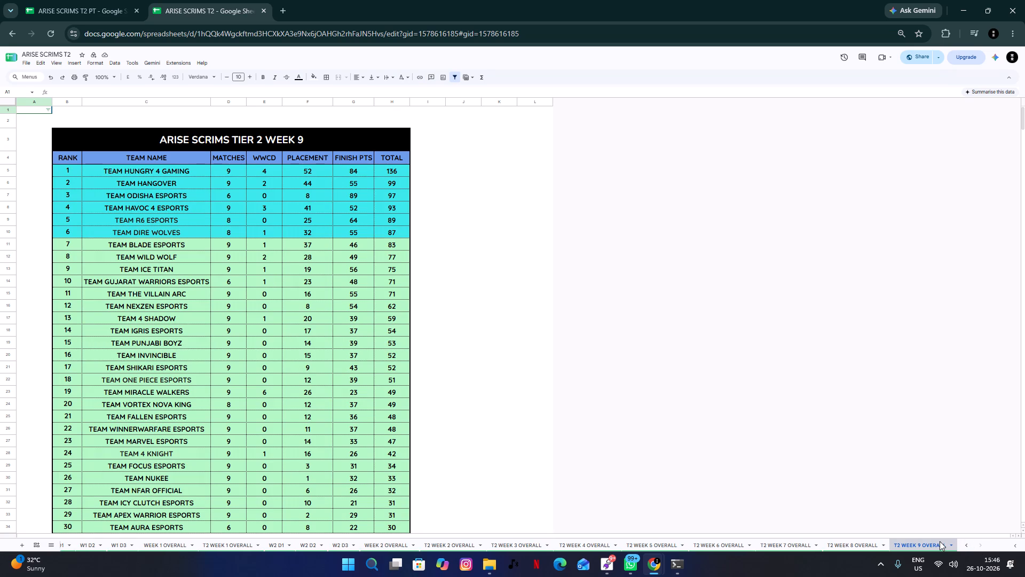
pyautogui.scroll(-6, 256, 305)
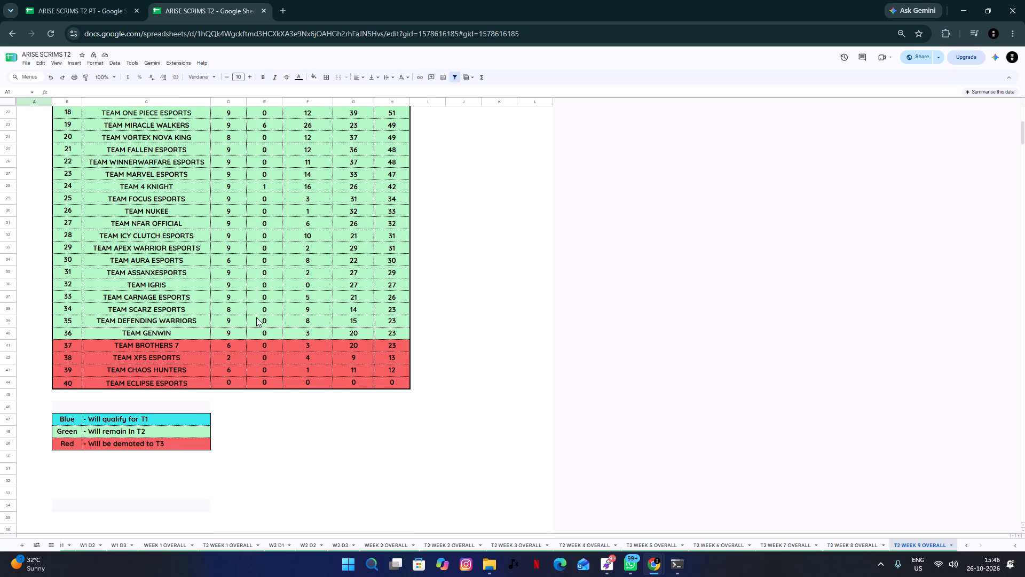
pyautogui.scroll(5, 256, 319)
# Switch back to ARISE SCRIMS T2 PT and examine the unsorted and sorted standings on the WEEK 10 Day 3 sheet.
pyautogui.click(100, 0)
pyautogui.scroll(-8, 212, 306)
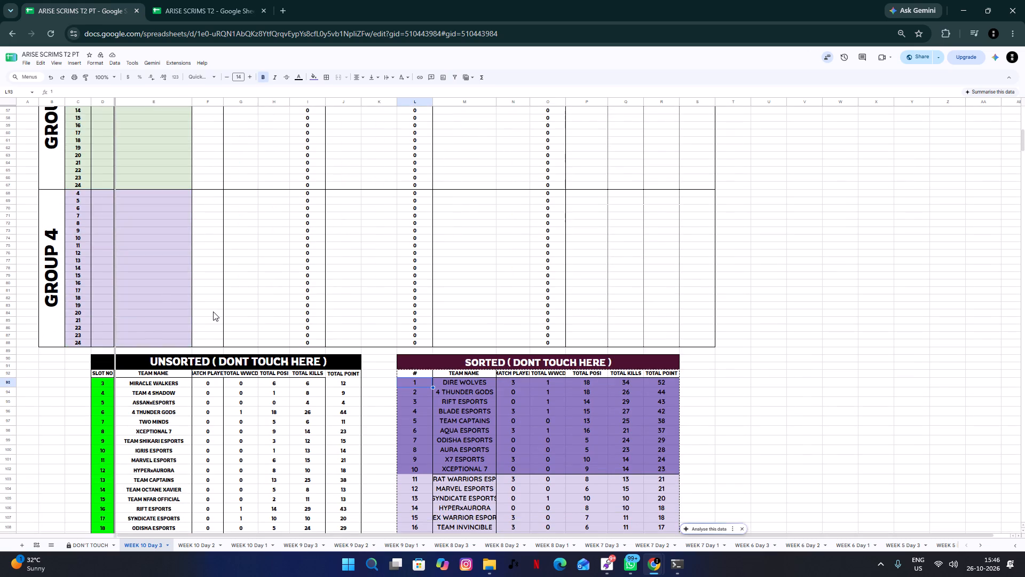
pyautogui.scroll(-6, 213, 311)
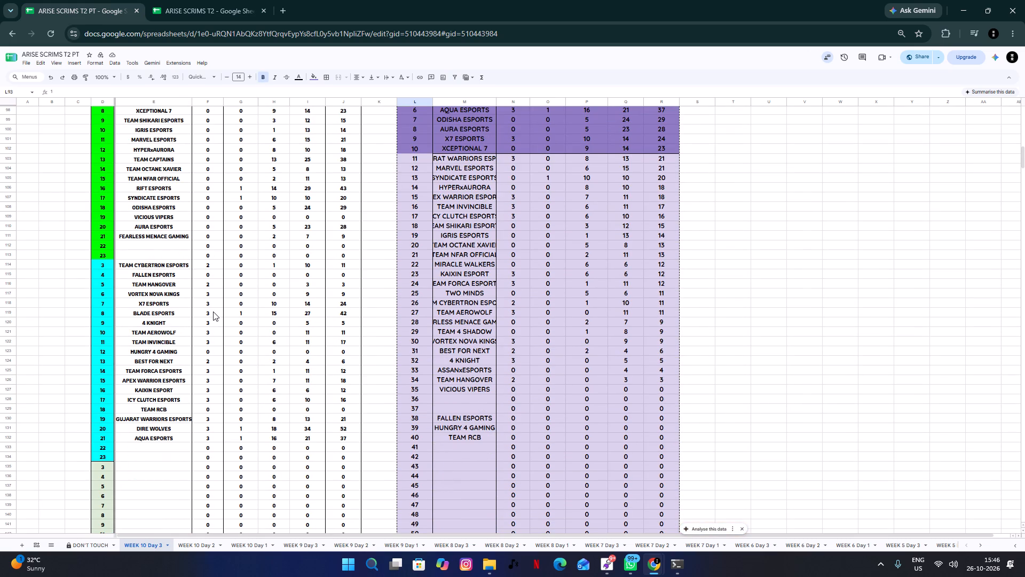
pyautogui.scroll(4, 213, 311)
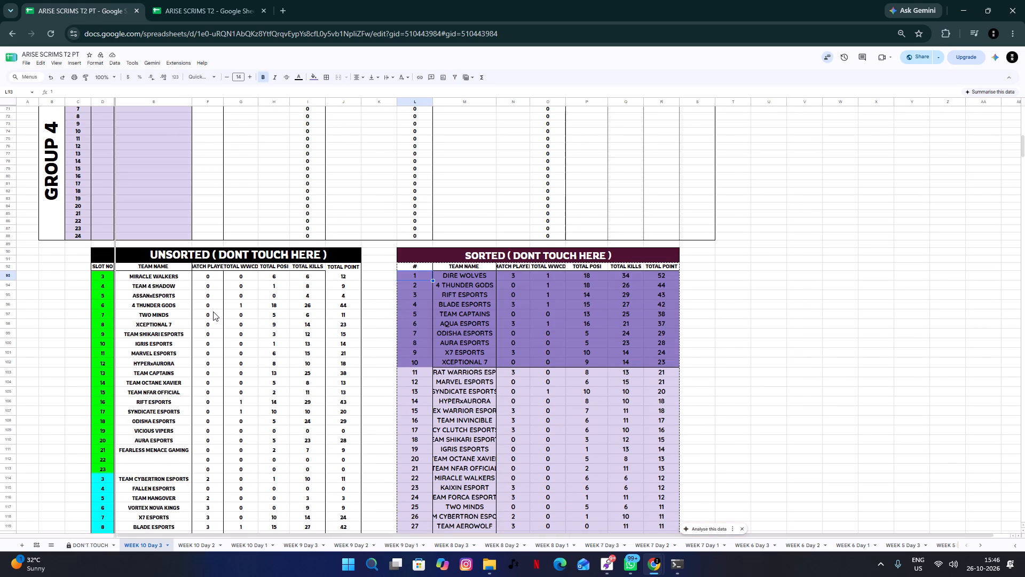
pyautogui.scroll(15, 213, 311)
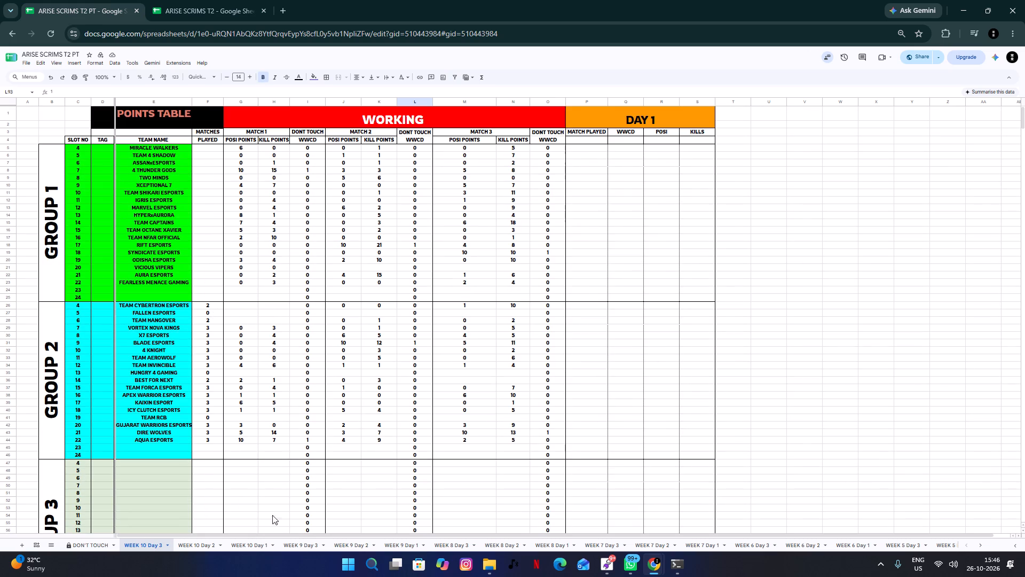
# Compare the matches played and DAY 1 columns on the three WEEK 9 sheets with WEEK 10 Day 1 and Day 2.
pyautogui.click(389, 544)
pyautogui.scroll(4, 434, 471)
pyautogui.click(357, 546)
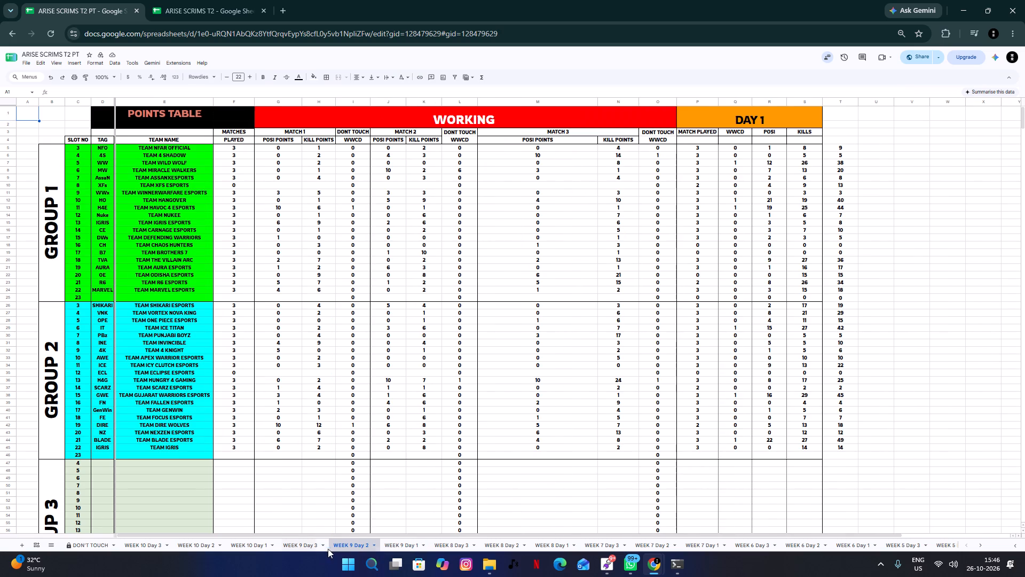
pyautogui.click(297, 542)
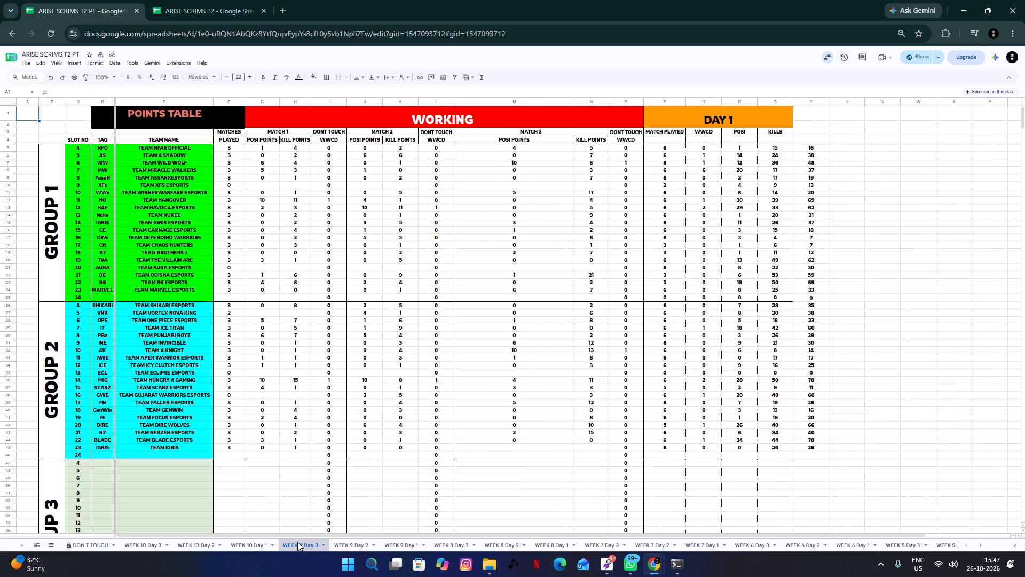
pyautogui.click(228, 542)
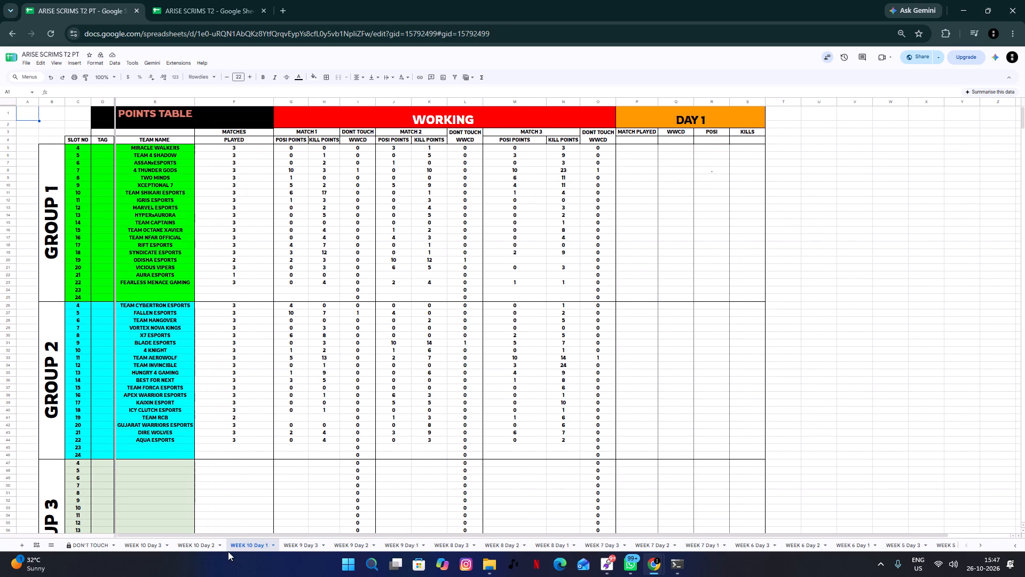
pyautogui.click(210, 543)
pyautogui.scroll(3, 325, 480)
pyautogui.scroll(-1, 325, 480)
pyautogui.scroll(15, 325, 480)
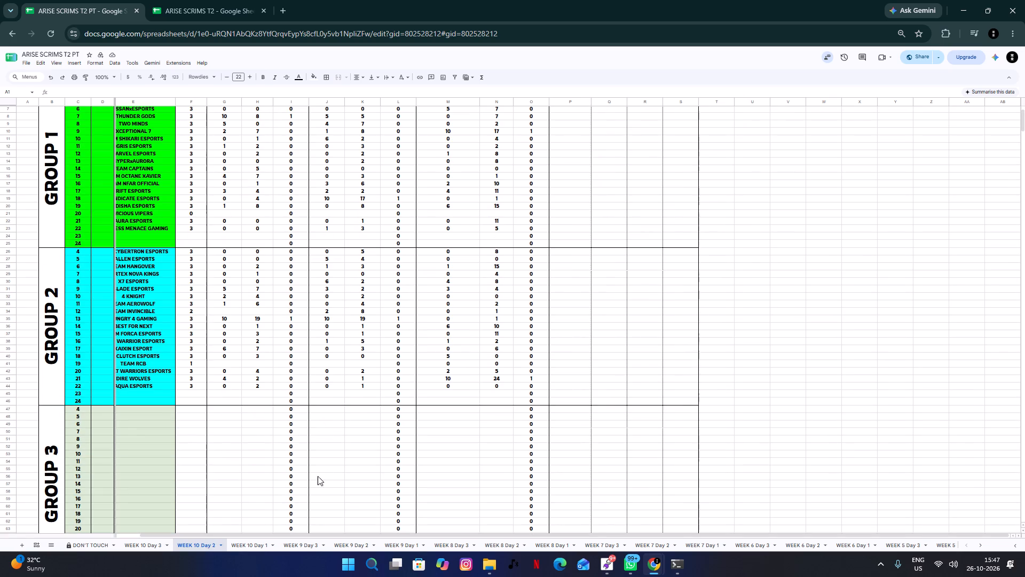
pyautogui.scroll(1, 318, 476)
pyautogui.click(199, 145)
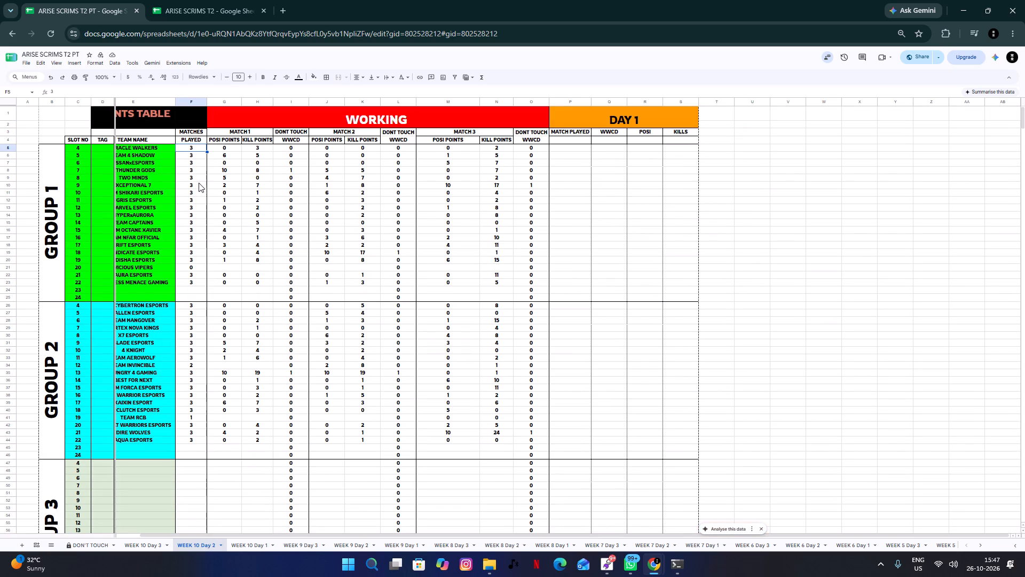
# Examine the group points tables and the unsorted and sorted standings on the WEEK 9 Day 3 sheet.
pyautogui.click(289, 547)
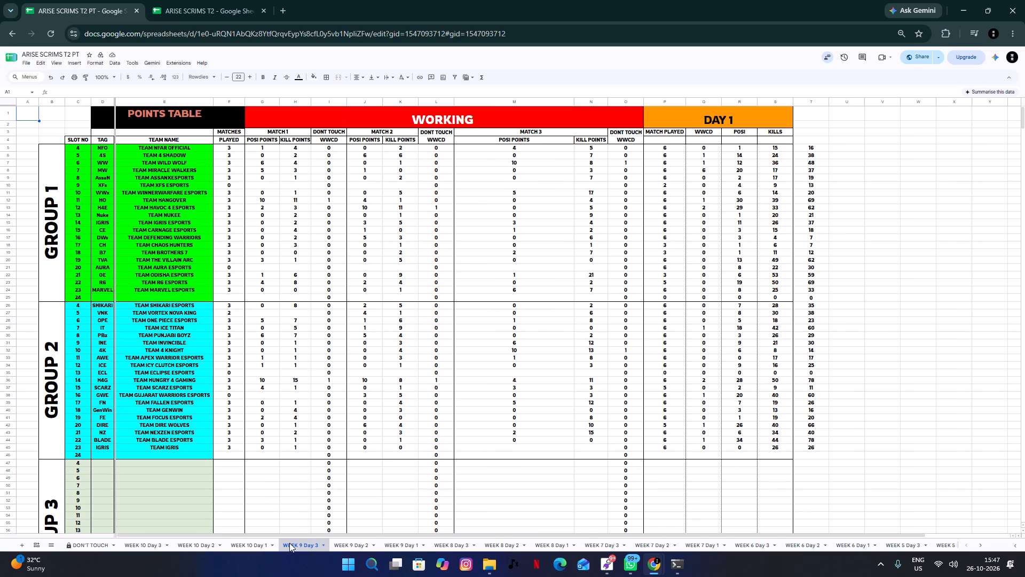
pyautogui.scroll(-1, 289, 543)
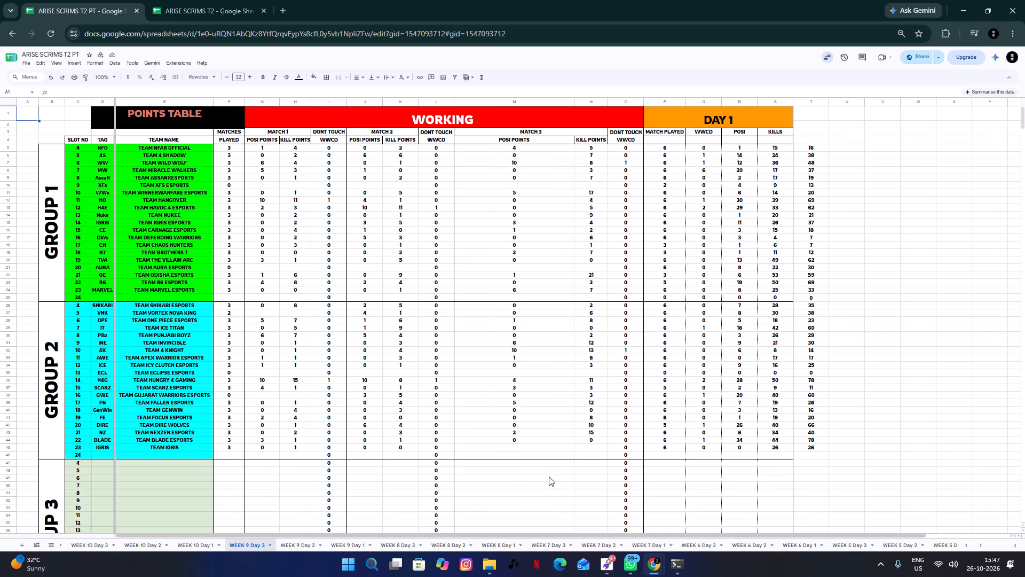
pyautogui.scroll(-10, 549, 477)
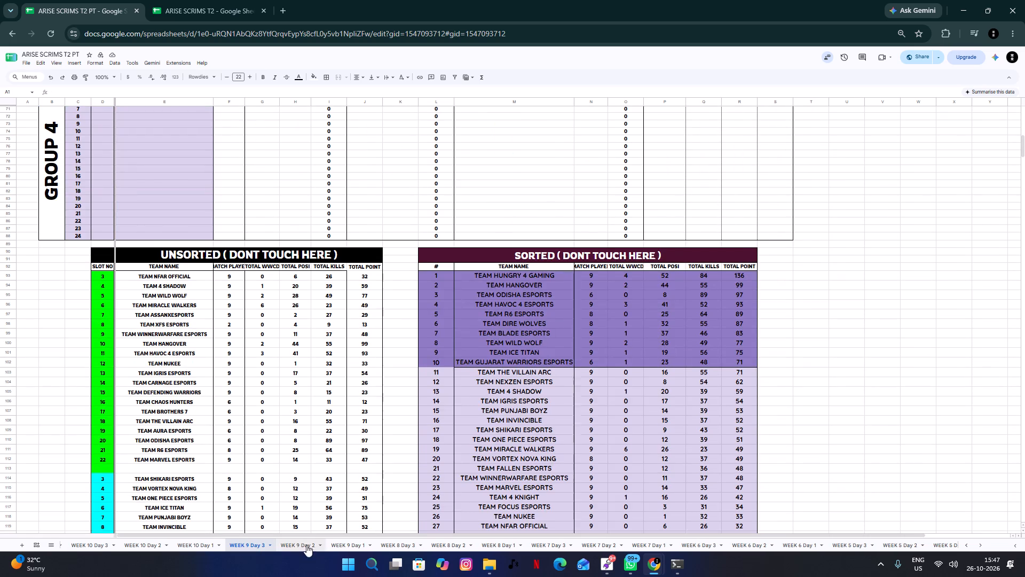
pyautogui.scroll(10, 352, 482)
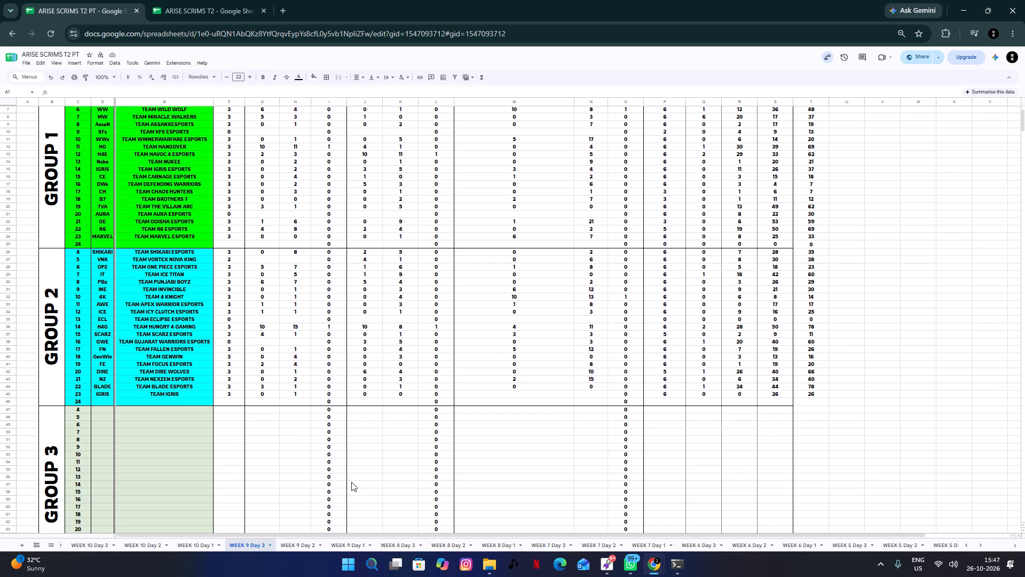
pyautogui.scroll(-9, 350, 482)
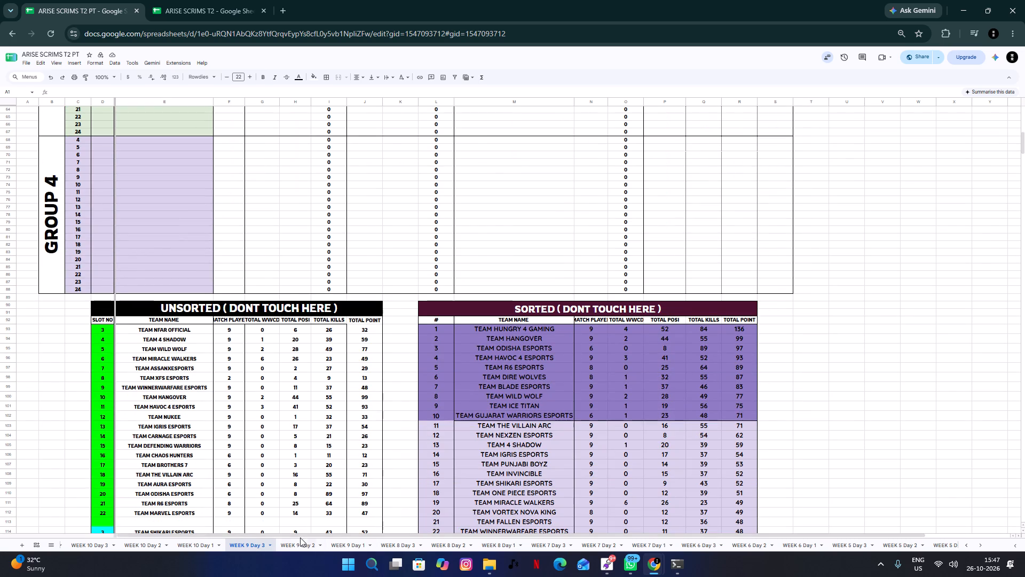
# Compare the WEEK 9 Day 1 totals and sorted standings with the DAY 1 columns on the WEEK 9 Day 2 sheet.
pyautogui.click(299, 546)
pyautogui.click(350, 542)
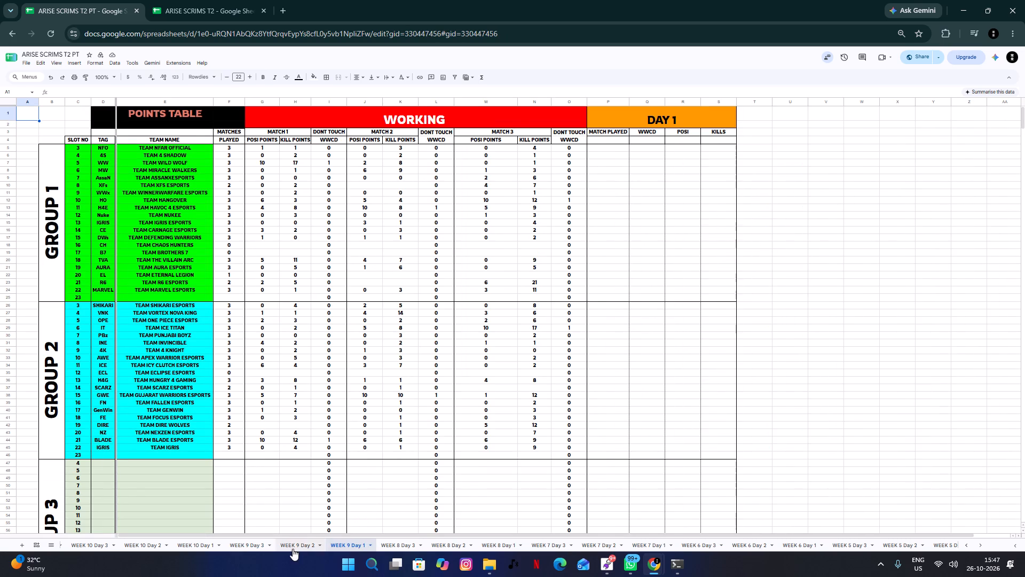
pyautogui.click(293, 549)
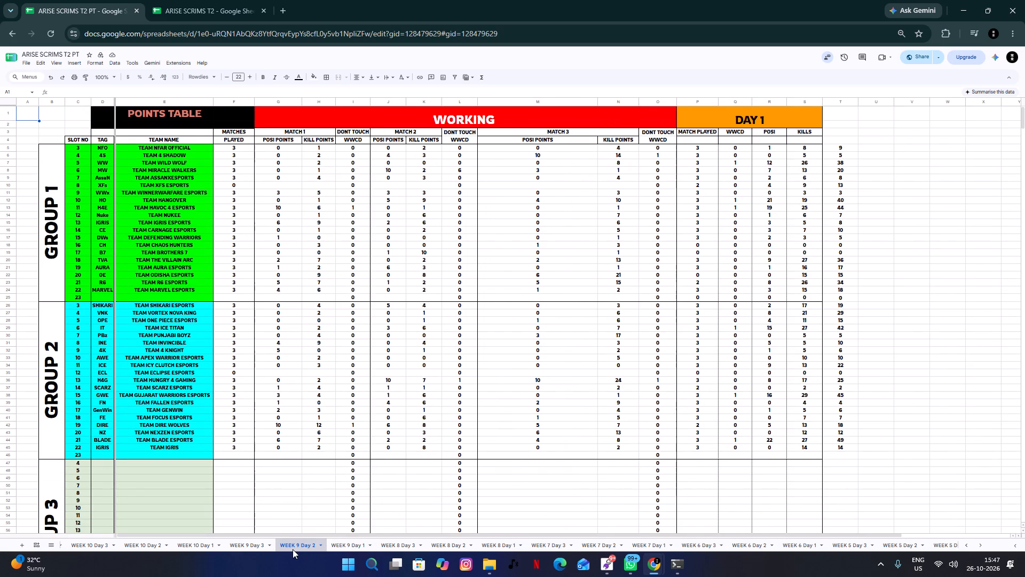
pyautogui.click(349, 539)
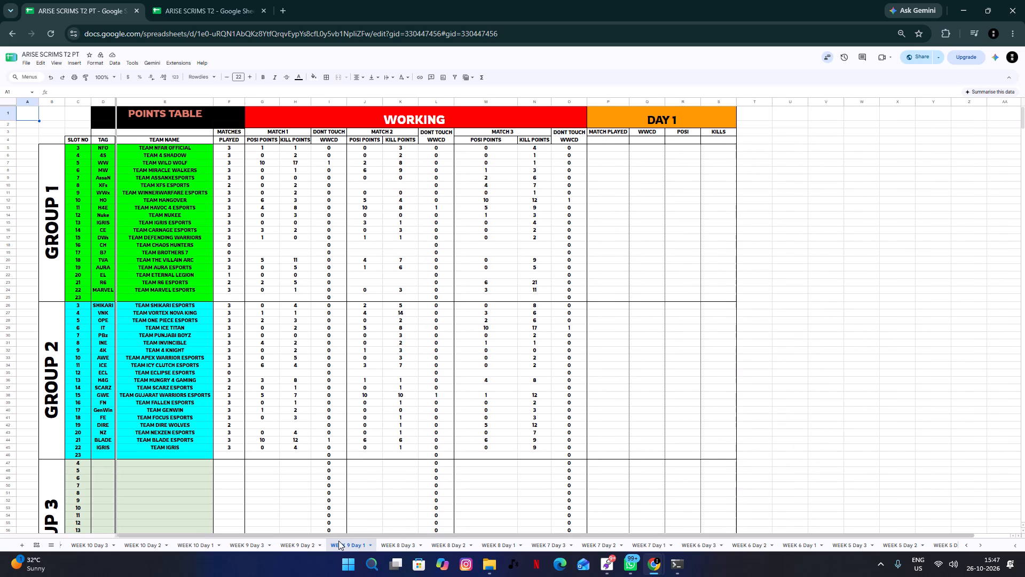
pyautogui.scroll(-11, 373, 495)
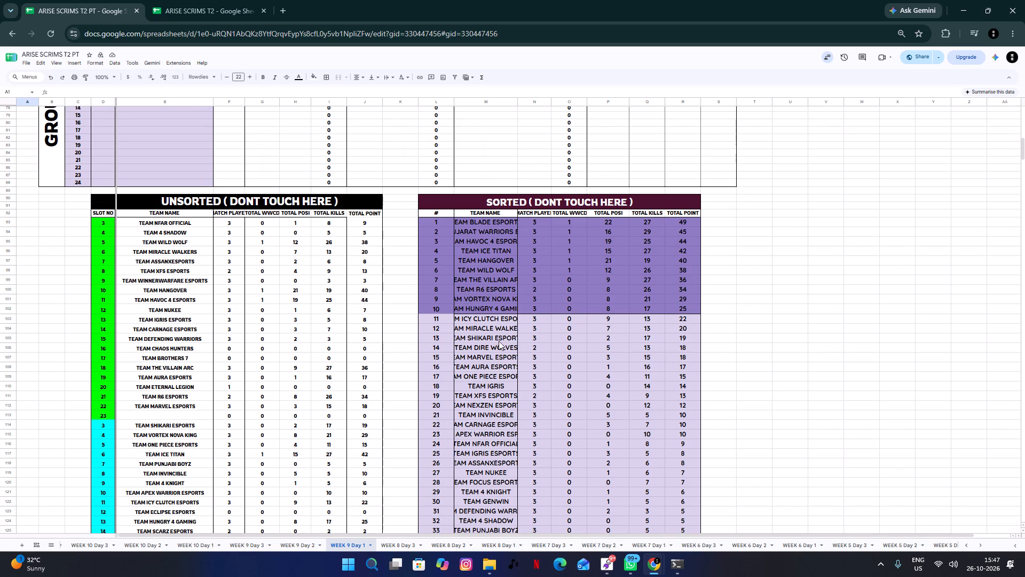
pyautogui.click(475, 345)
pyautogui.click(705, 345)
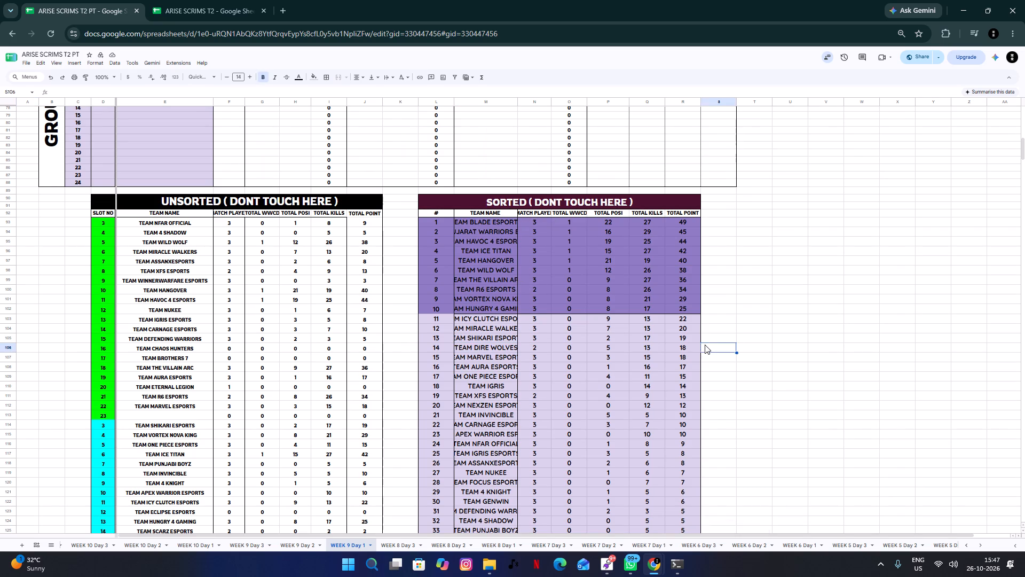
pyautogui.click(683, 358)
pyautogui.click(305, 550)
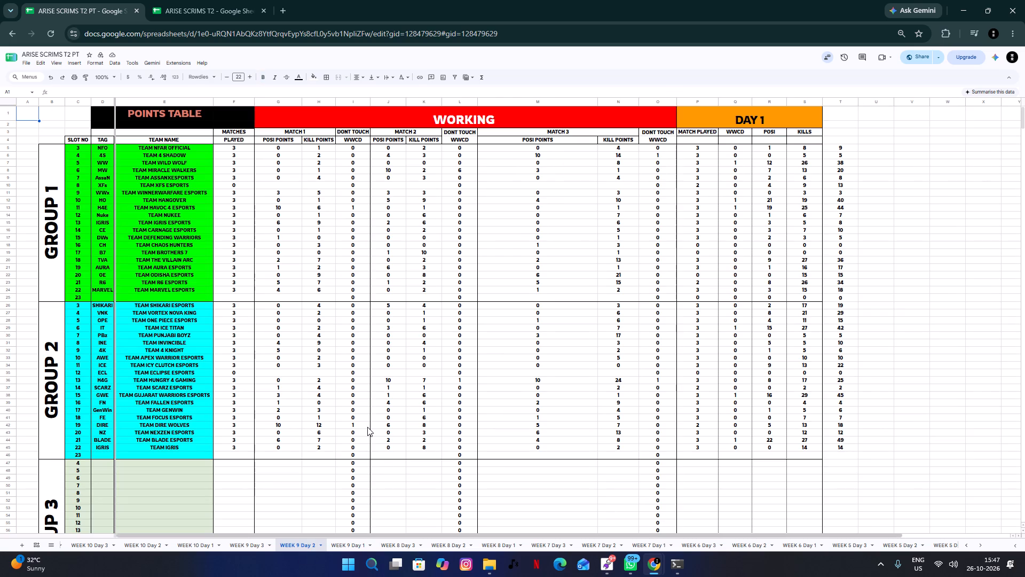
pyautogui.scroll(-2, 367, 427)
pyautogui.scroll(7, 321, 495)
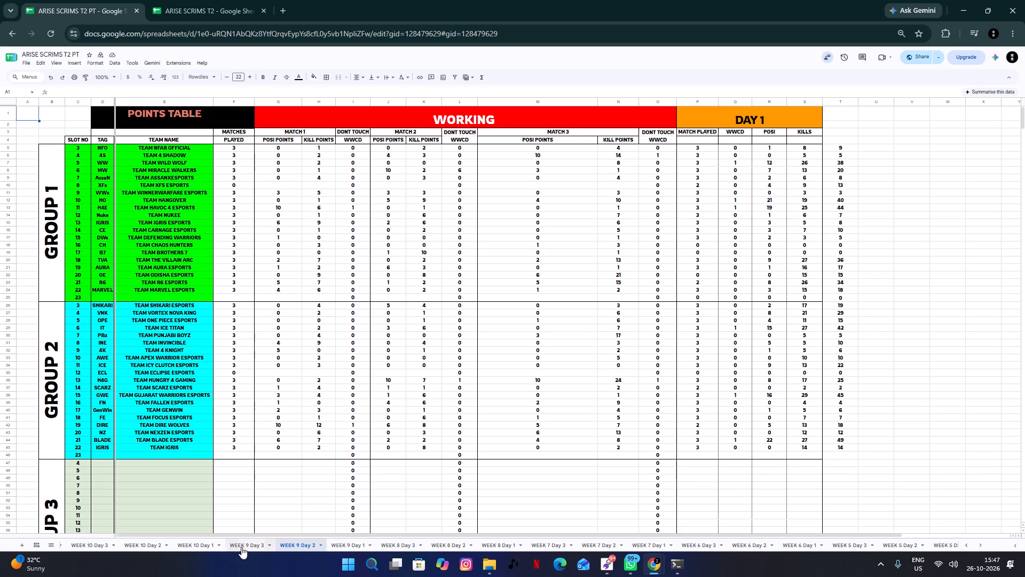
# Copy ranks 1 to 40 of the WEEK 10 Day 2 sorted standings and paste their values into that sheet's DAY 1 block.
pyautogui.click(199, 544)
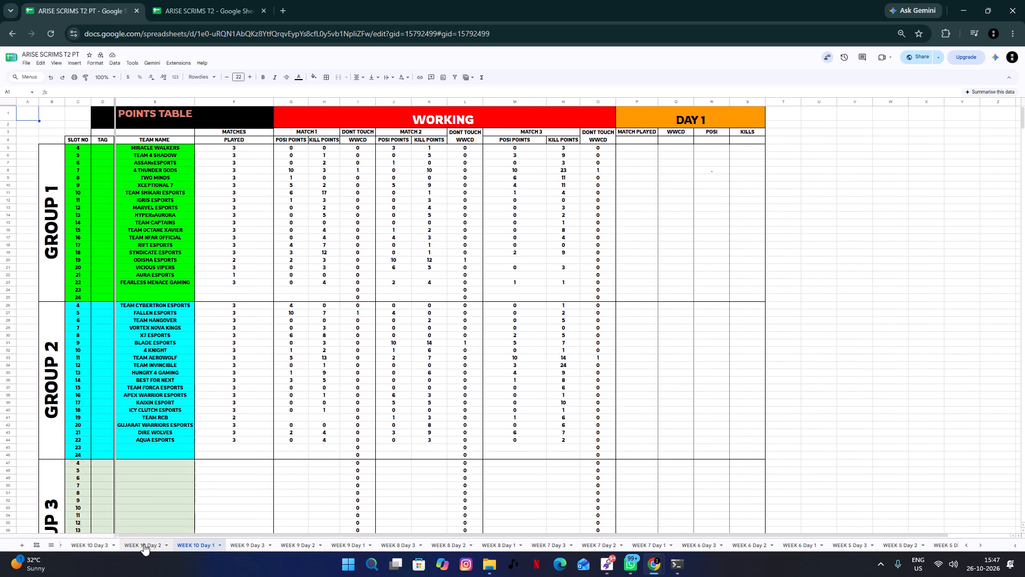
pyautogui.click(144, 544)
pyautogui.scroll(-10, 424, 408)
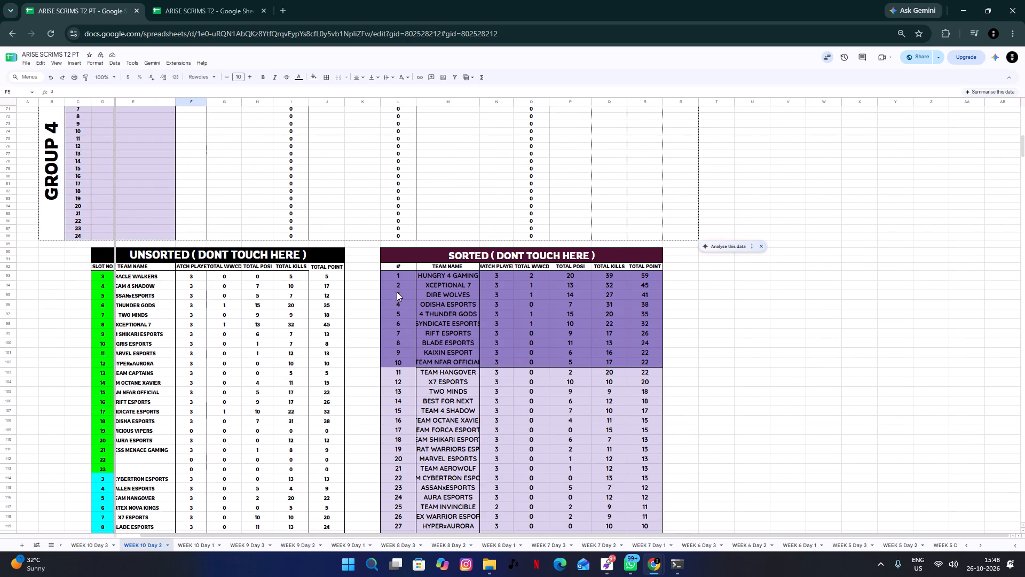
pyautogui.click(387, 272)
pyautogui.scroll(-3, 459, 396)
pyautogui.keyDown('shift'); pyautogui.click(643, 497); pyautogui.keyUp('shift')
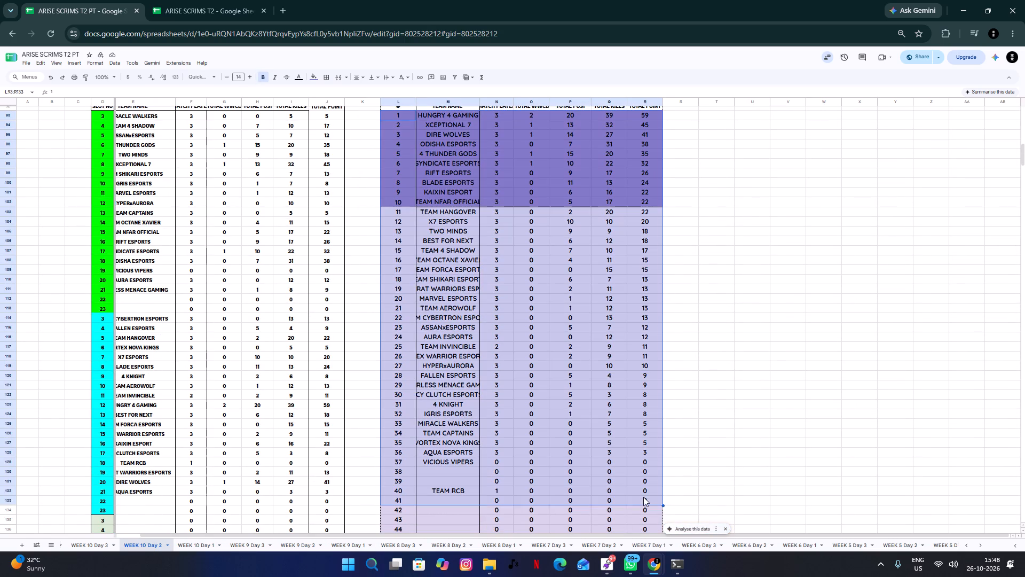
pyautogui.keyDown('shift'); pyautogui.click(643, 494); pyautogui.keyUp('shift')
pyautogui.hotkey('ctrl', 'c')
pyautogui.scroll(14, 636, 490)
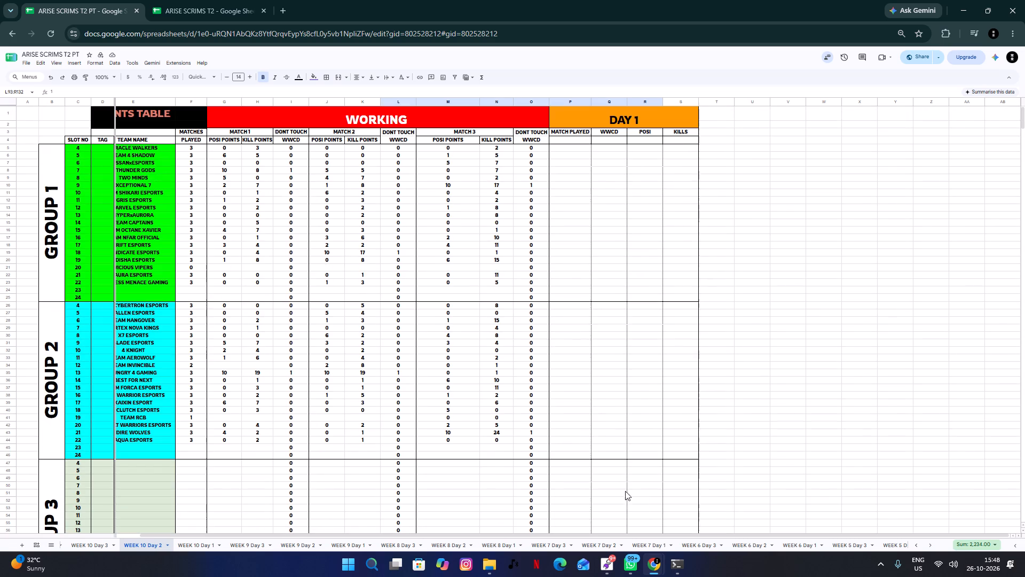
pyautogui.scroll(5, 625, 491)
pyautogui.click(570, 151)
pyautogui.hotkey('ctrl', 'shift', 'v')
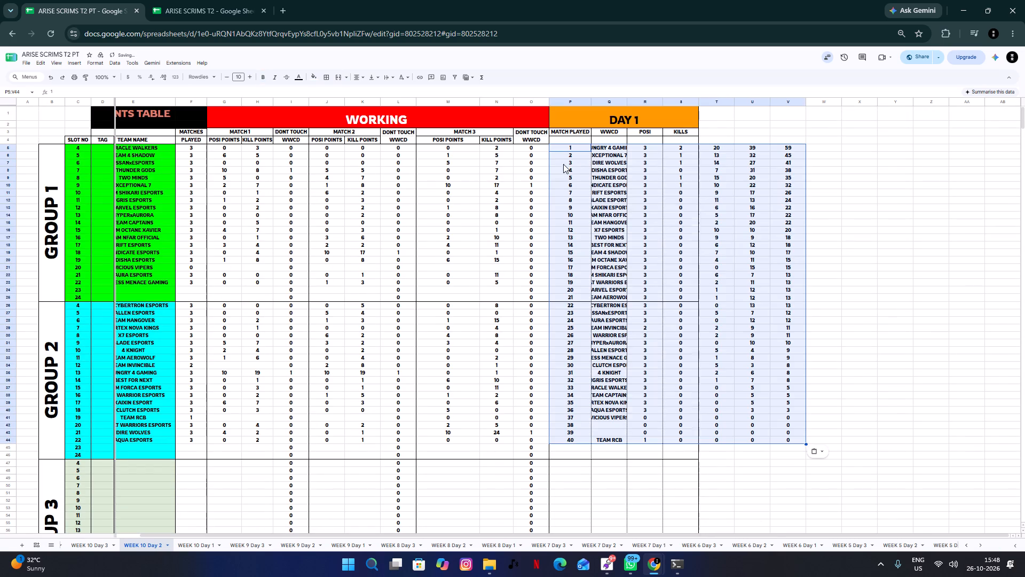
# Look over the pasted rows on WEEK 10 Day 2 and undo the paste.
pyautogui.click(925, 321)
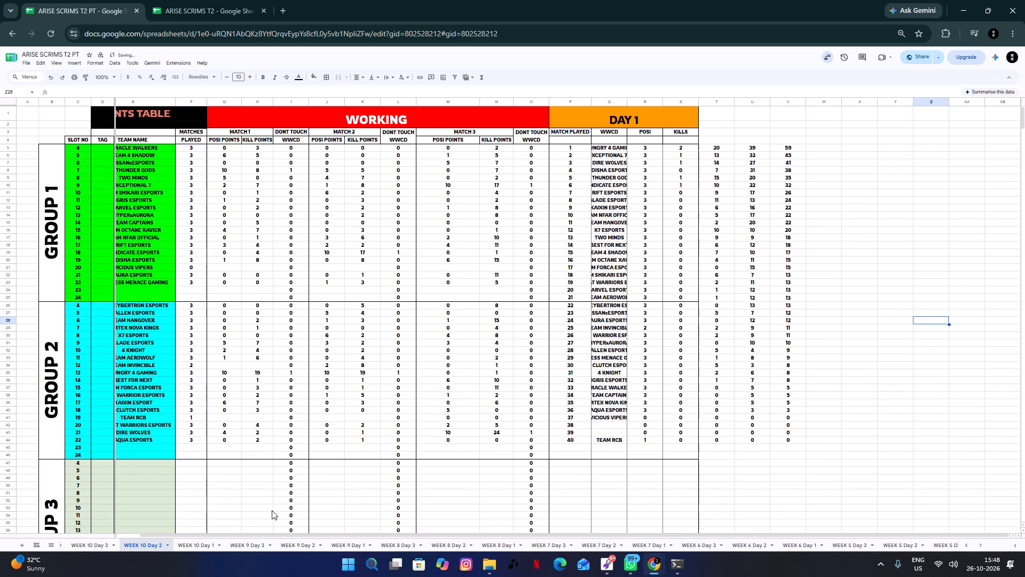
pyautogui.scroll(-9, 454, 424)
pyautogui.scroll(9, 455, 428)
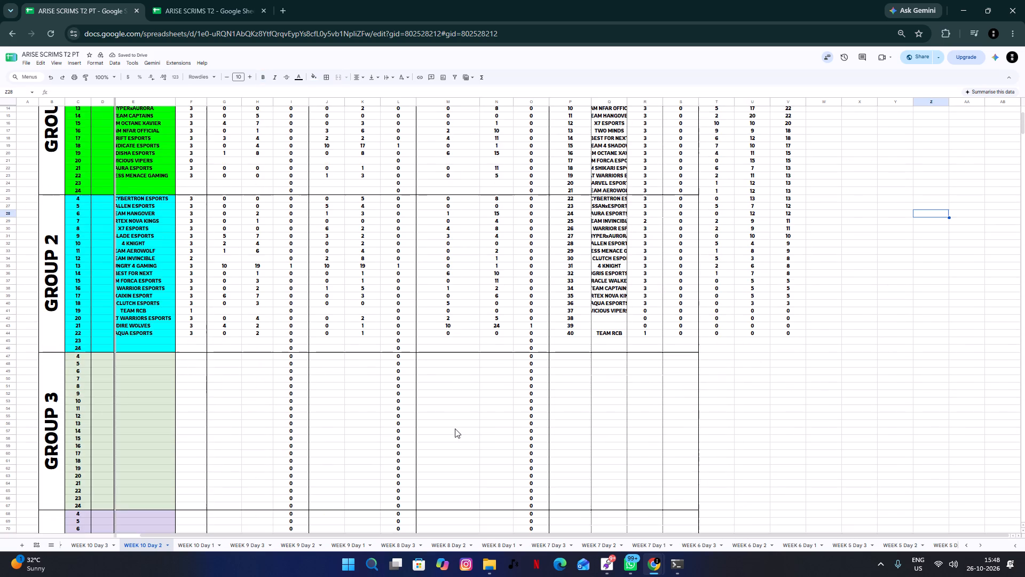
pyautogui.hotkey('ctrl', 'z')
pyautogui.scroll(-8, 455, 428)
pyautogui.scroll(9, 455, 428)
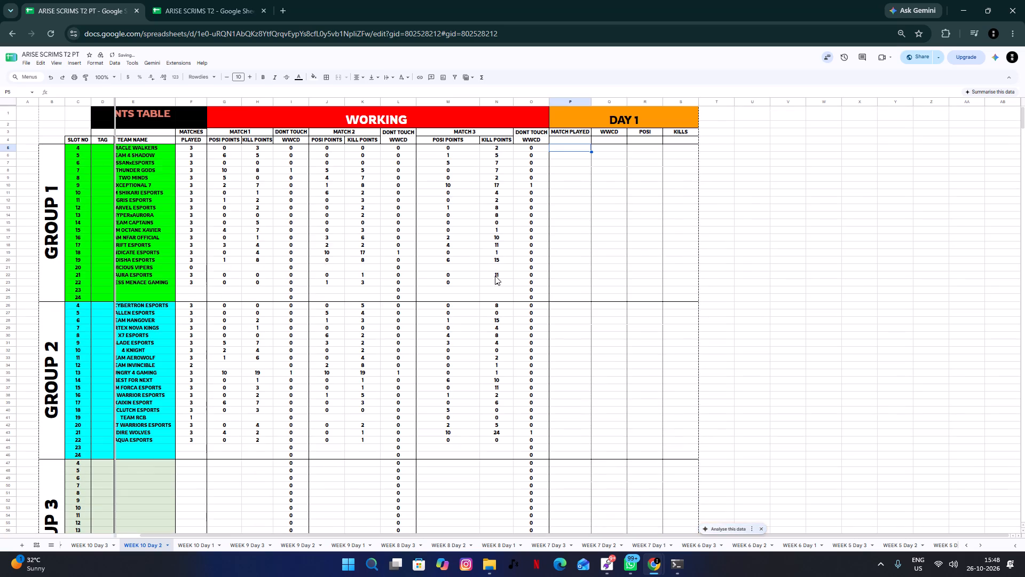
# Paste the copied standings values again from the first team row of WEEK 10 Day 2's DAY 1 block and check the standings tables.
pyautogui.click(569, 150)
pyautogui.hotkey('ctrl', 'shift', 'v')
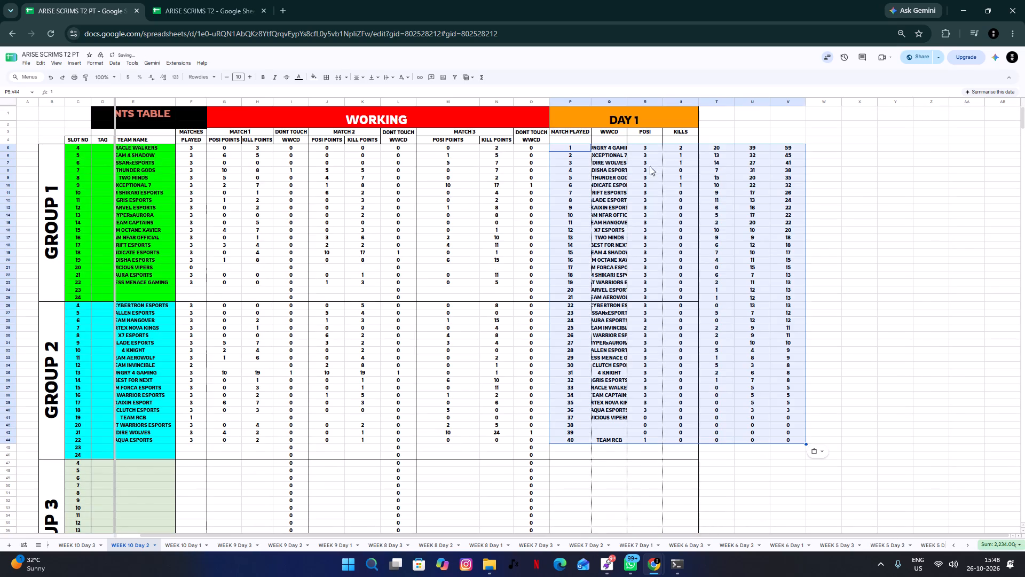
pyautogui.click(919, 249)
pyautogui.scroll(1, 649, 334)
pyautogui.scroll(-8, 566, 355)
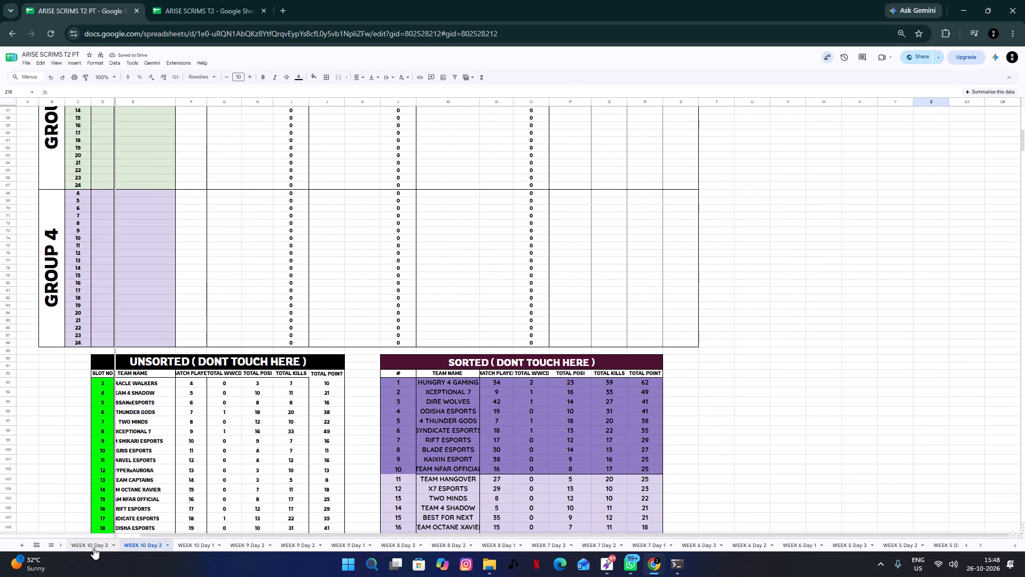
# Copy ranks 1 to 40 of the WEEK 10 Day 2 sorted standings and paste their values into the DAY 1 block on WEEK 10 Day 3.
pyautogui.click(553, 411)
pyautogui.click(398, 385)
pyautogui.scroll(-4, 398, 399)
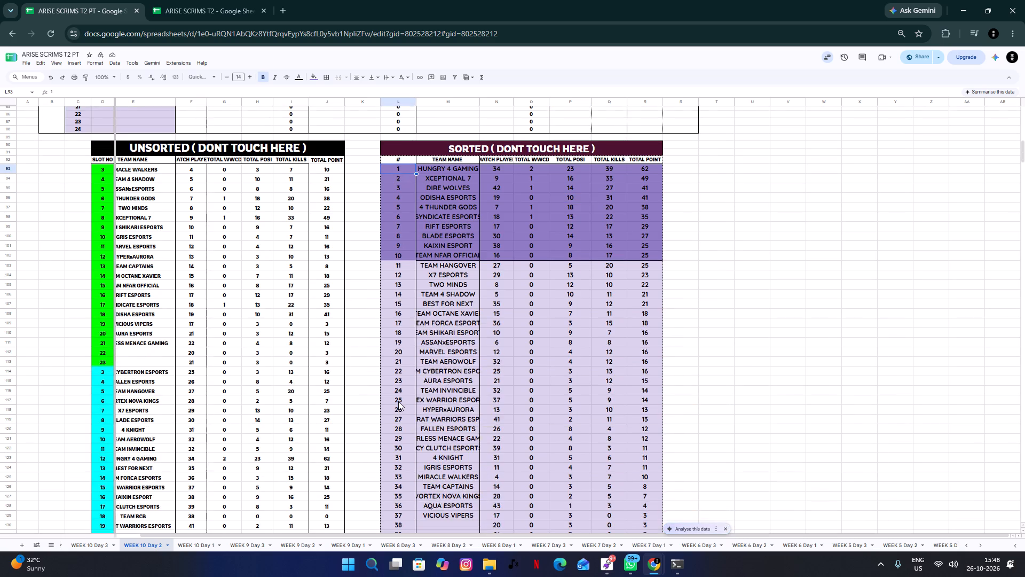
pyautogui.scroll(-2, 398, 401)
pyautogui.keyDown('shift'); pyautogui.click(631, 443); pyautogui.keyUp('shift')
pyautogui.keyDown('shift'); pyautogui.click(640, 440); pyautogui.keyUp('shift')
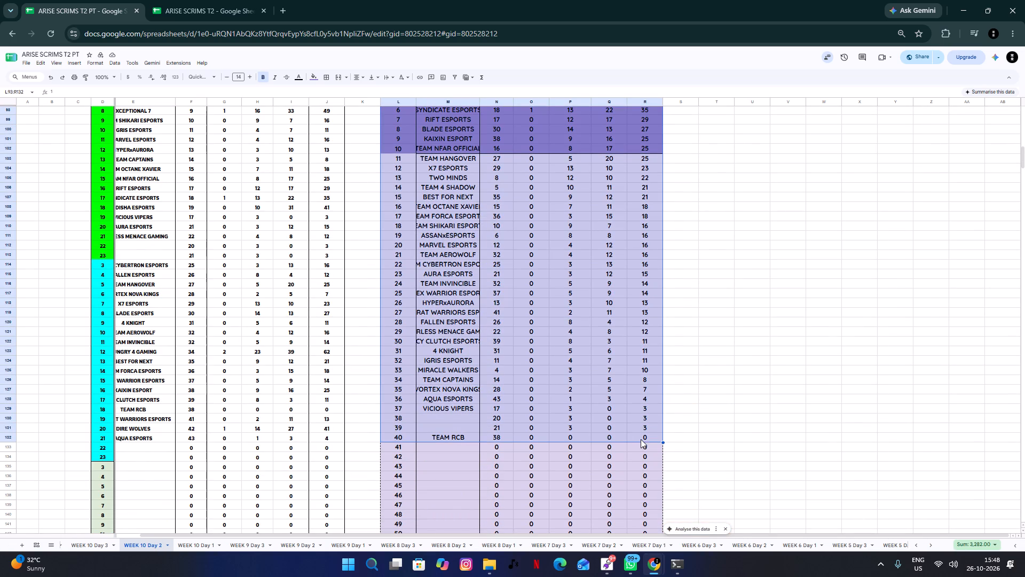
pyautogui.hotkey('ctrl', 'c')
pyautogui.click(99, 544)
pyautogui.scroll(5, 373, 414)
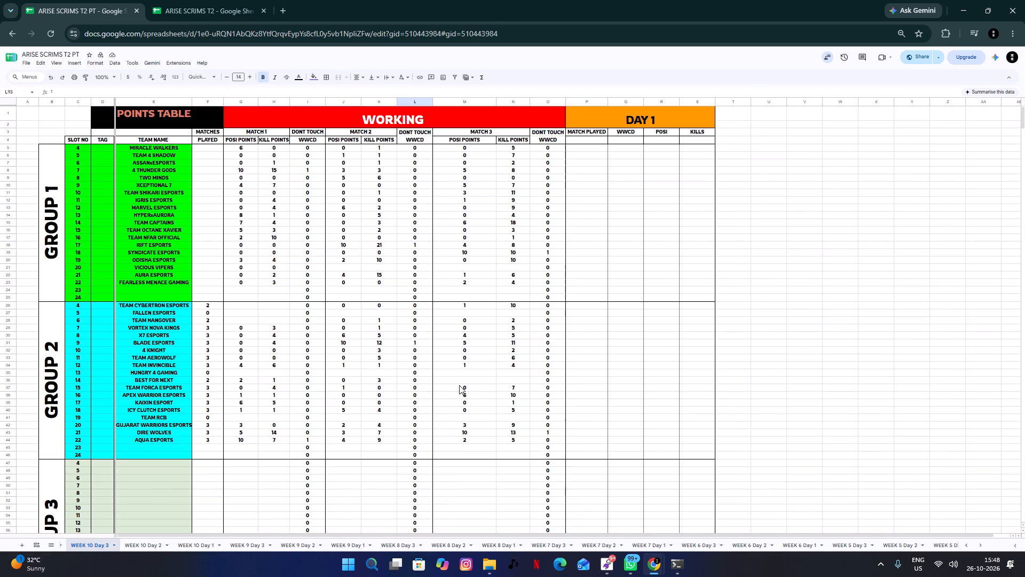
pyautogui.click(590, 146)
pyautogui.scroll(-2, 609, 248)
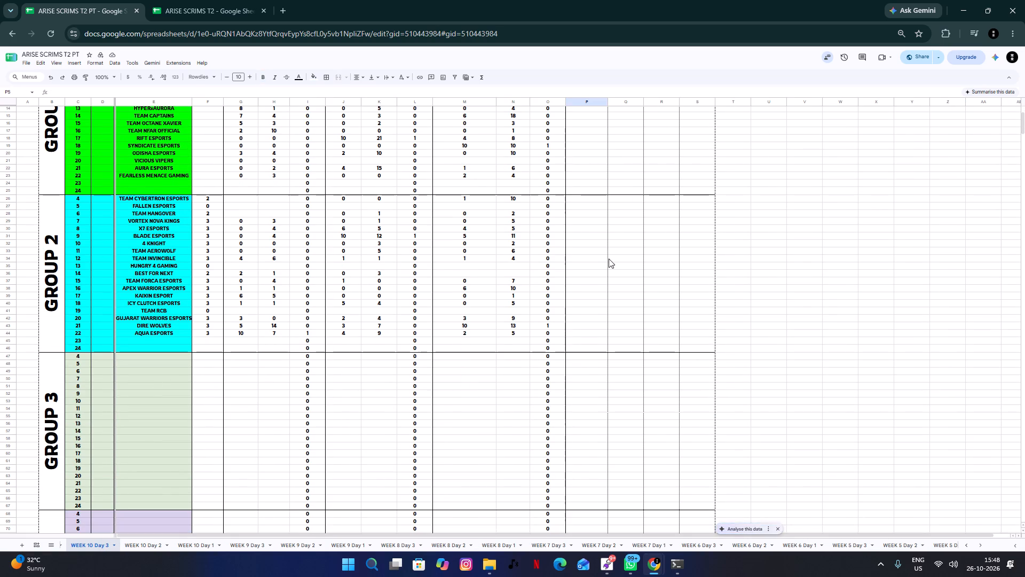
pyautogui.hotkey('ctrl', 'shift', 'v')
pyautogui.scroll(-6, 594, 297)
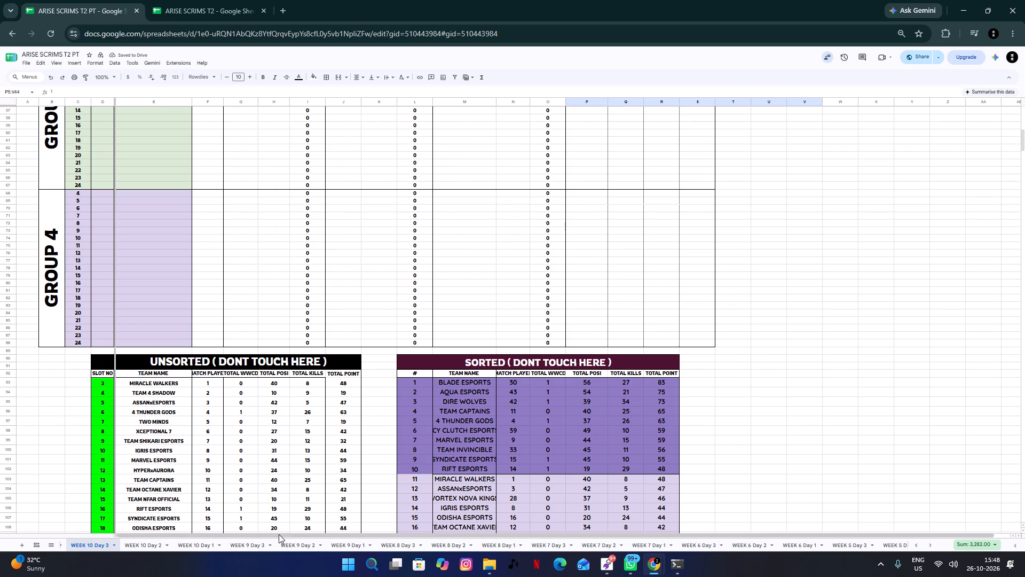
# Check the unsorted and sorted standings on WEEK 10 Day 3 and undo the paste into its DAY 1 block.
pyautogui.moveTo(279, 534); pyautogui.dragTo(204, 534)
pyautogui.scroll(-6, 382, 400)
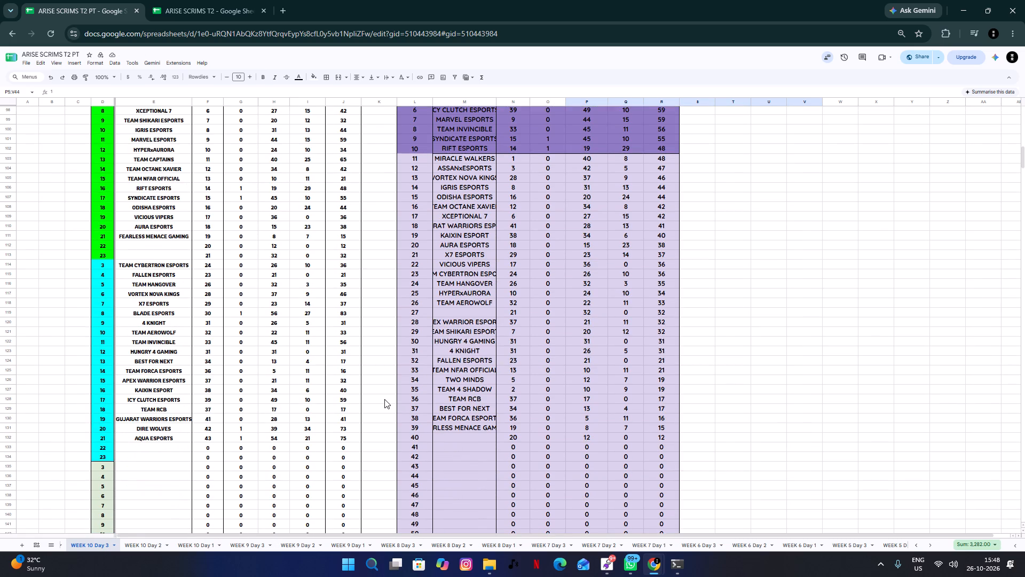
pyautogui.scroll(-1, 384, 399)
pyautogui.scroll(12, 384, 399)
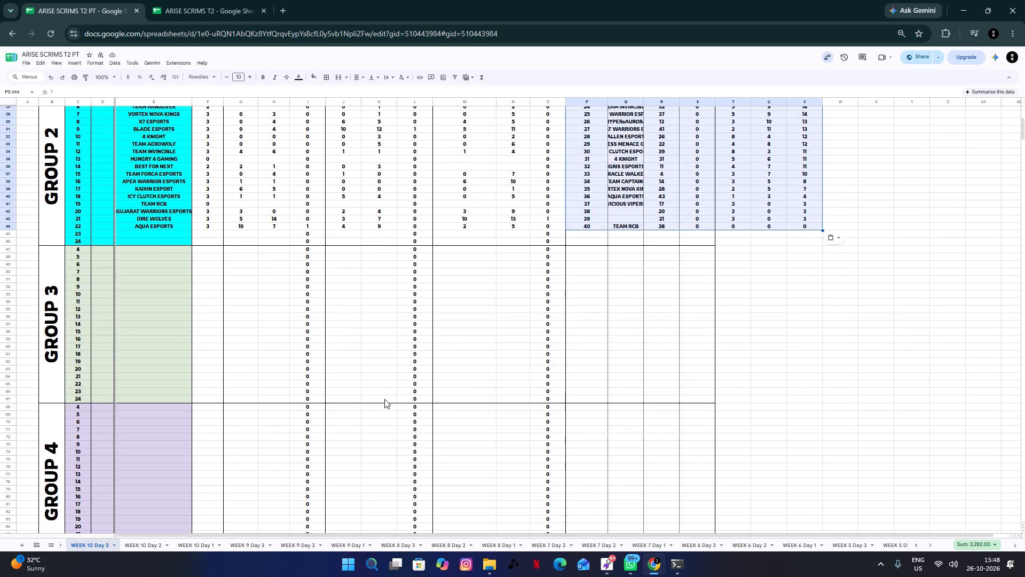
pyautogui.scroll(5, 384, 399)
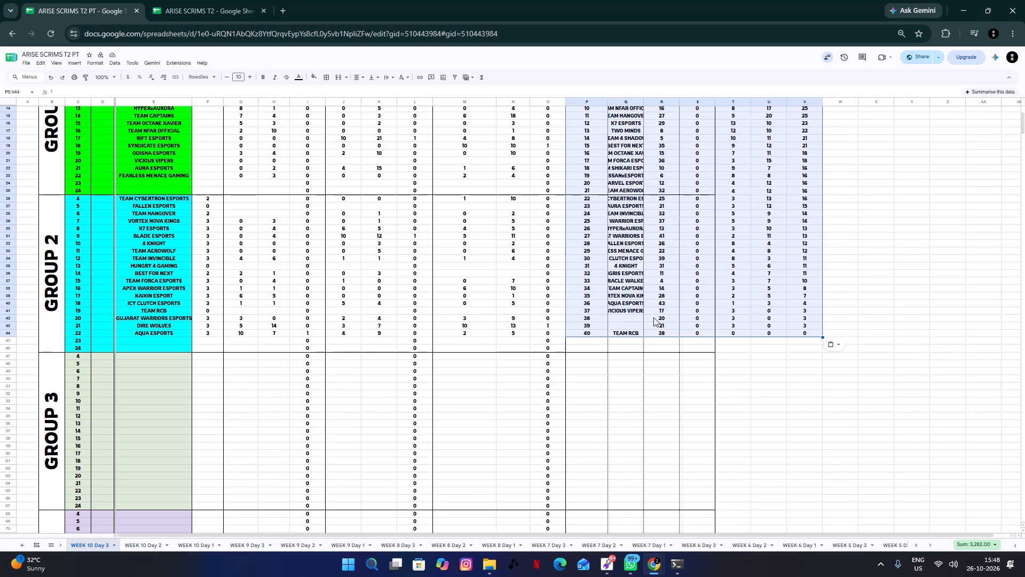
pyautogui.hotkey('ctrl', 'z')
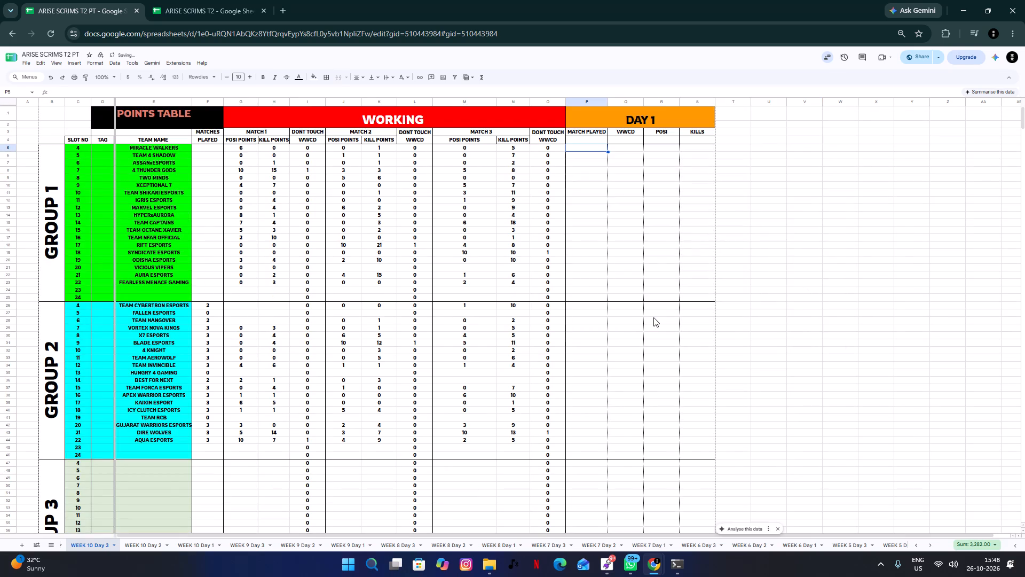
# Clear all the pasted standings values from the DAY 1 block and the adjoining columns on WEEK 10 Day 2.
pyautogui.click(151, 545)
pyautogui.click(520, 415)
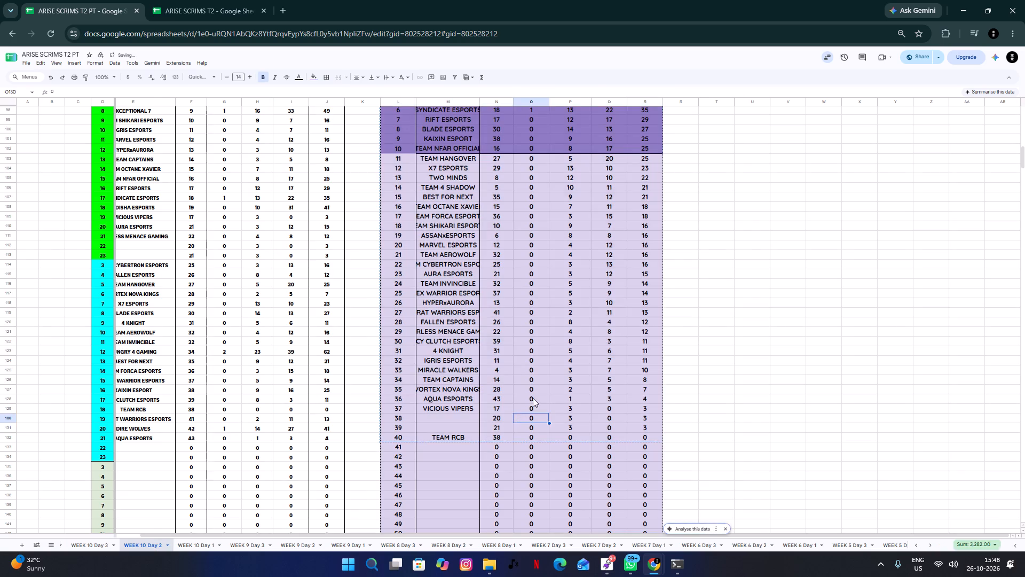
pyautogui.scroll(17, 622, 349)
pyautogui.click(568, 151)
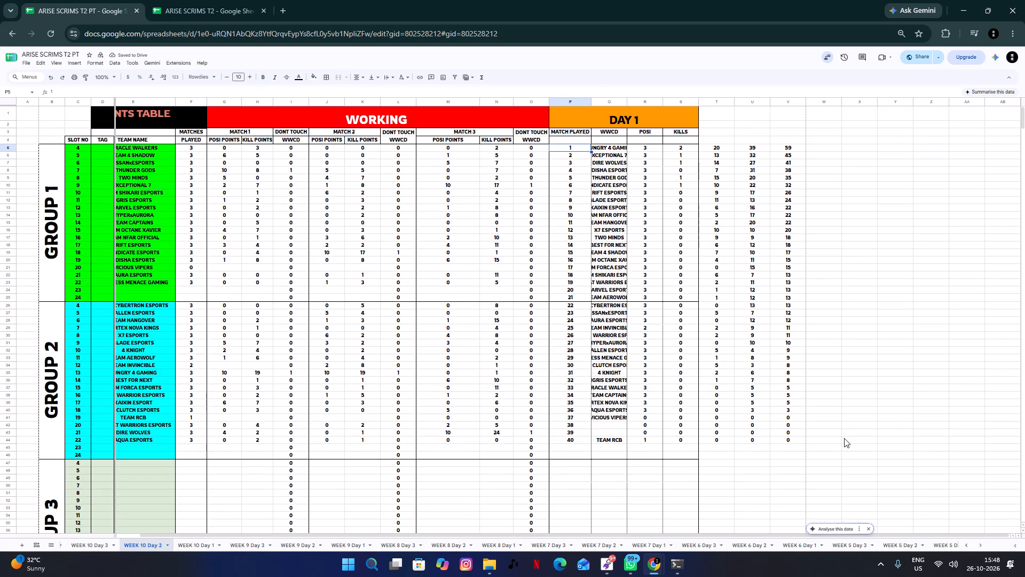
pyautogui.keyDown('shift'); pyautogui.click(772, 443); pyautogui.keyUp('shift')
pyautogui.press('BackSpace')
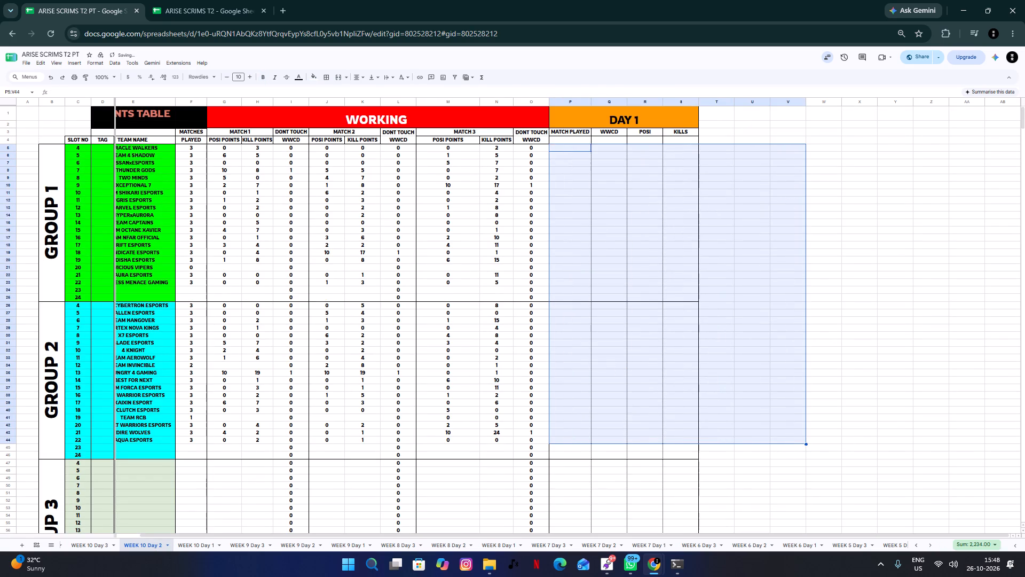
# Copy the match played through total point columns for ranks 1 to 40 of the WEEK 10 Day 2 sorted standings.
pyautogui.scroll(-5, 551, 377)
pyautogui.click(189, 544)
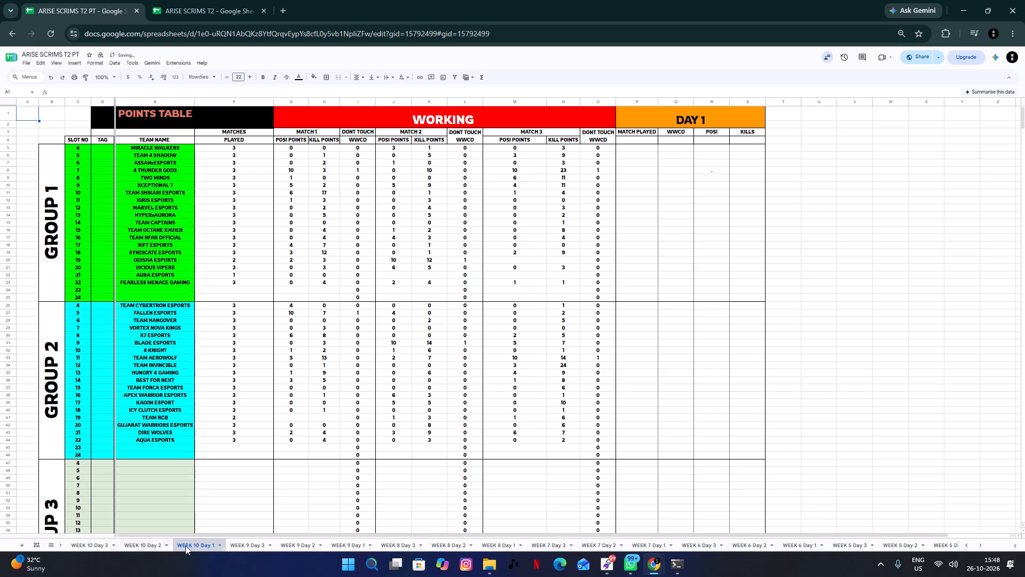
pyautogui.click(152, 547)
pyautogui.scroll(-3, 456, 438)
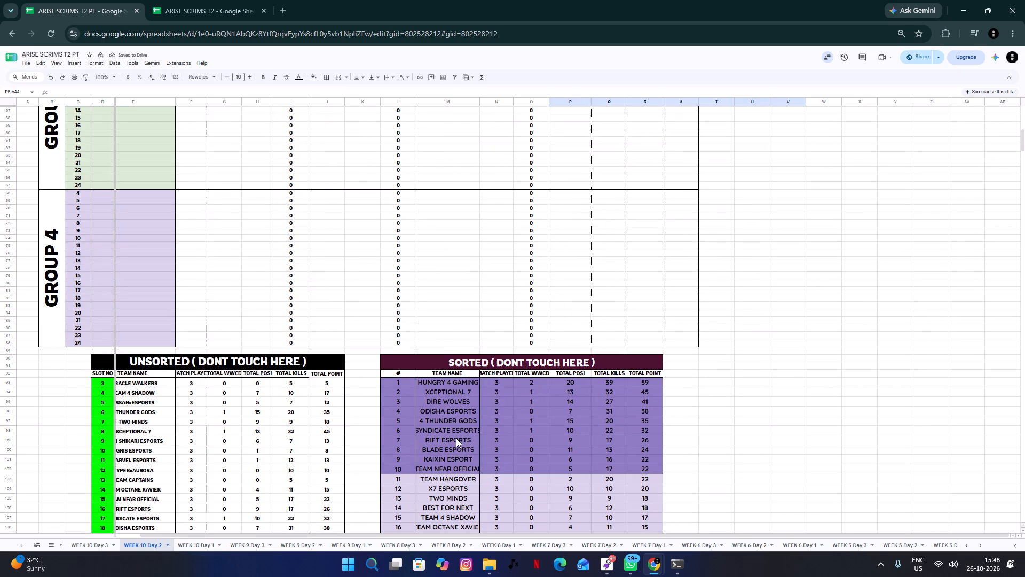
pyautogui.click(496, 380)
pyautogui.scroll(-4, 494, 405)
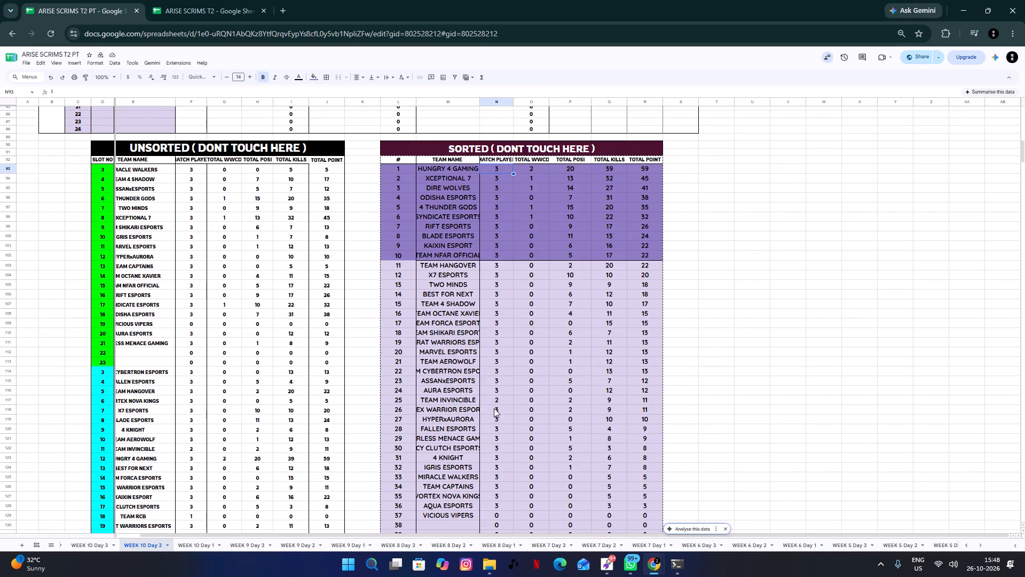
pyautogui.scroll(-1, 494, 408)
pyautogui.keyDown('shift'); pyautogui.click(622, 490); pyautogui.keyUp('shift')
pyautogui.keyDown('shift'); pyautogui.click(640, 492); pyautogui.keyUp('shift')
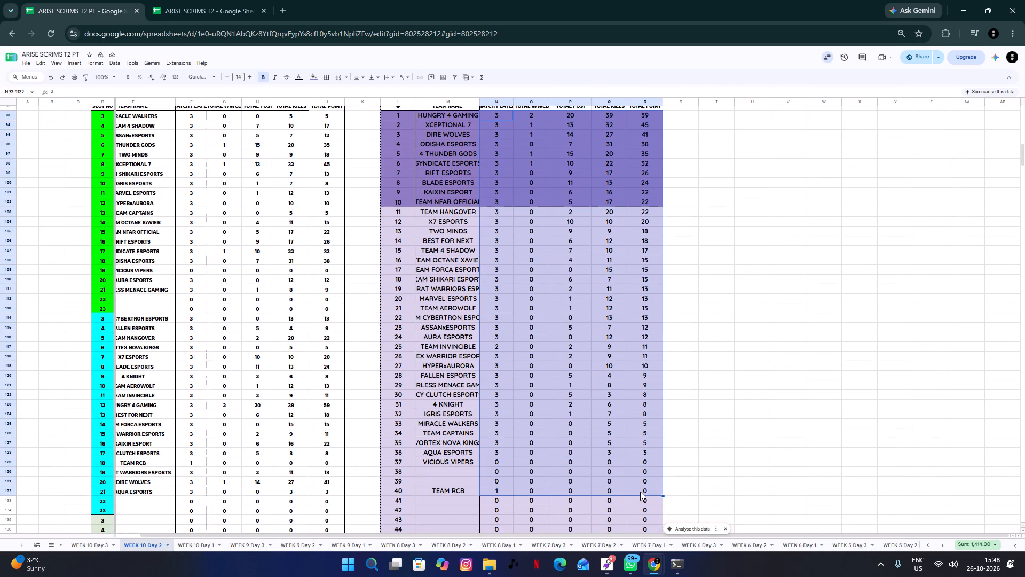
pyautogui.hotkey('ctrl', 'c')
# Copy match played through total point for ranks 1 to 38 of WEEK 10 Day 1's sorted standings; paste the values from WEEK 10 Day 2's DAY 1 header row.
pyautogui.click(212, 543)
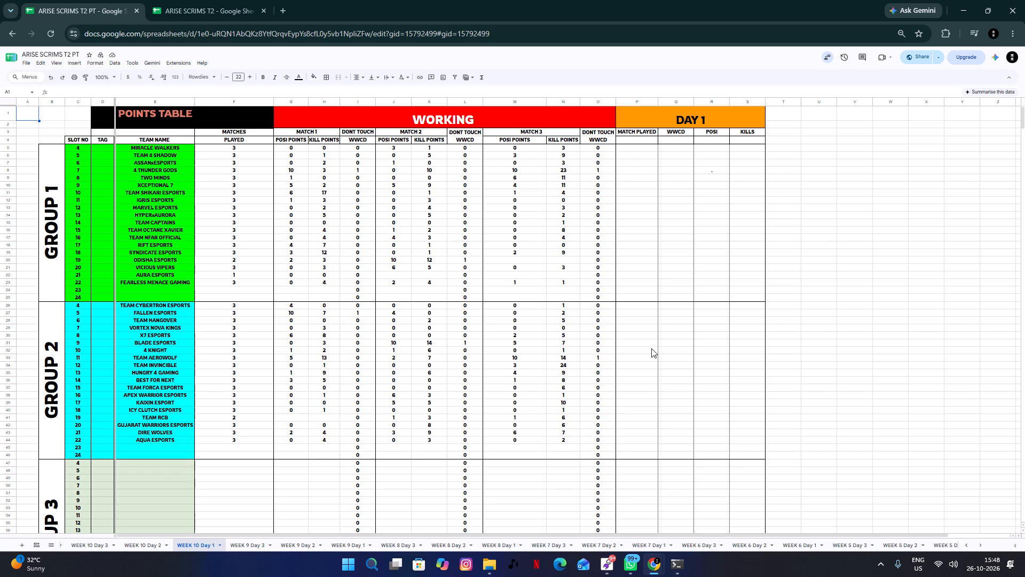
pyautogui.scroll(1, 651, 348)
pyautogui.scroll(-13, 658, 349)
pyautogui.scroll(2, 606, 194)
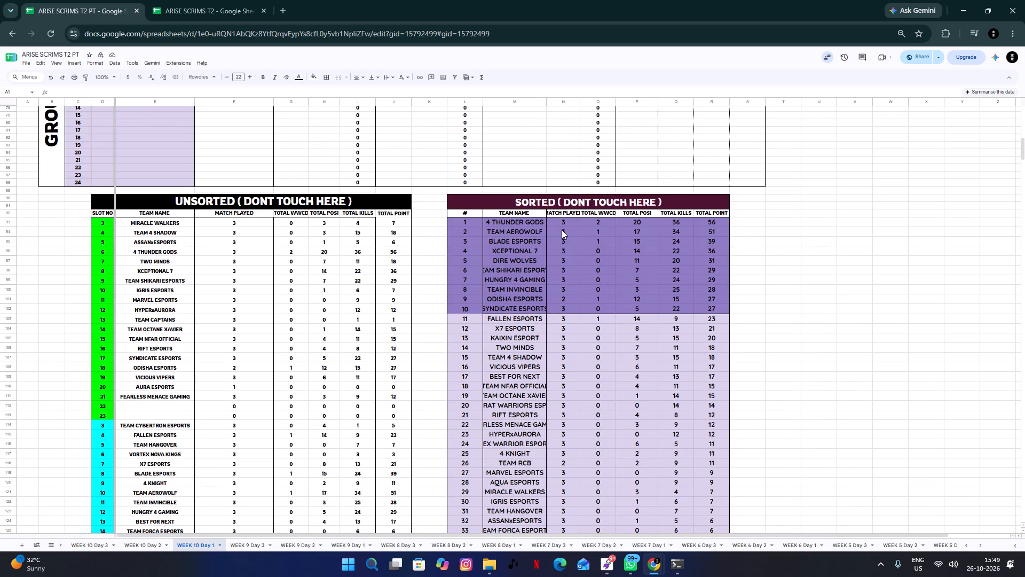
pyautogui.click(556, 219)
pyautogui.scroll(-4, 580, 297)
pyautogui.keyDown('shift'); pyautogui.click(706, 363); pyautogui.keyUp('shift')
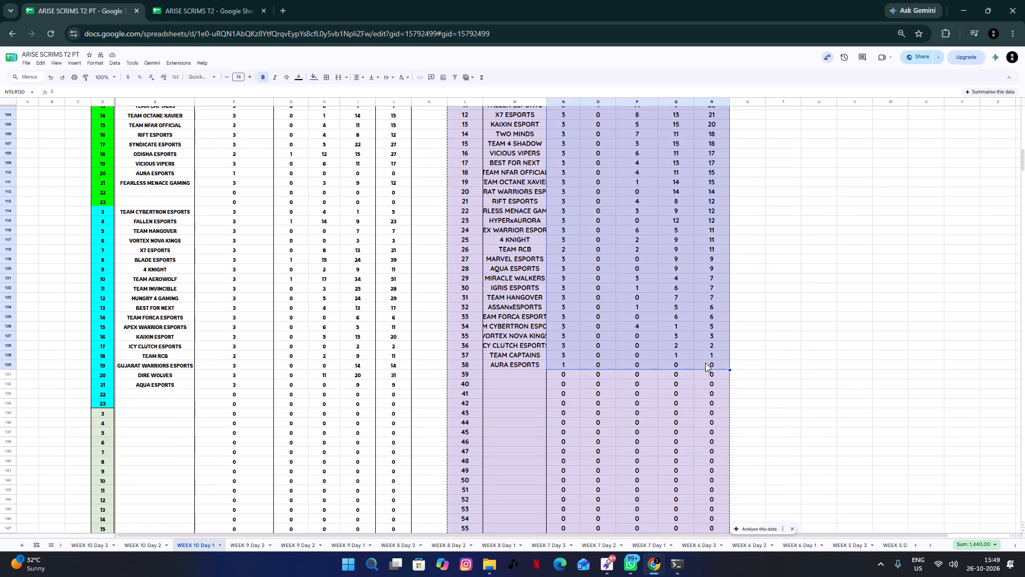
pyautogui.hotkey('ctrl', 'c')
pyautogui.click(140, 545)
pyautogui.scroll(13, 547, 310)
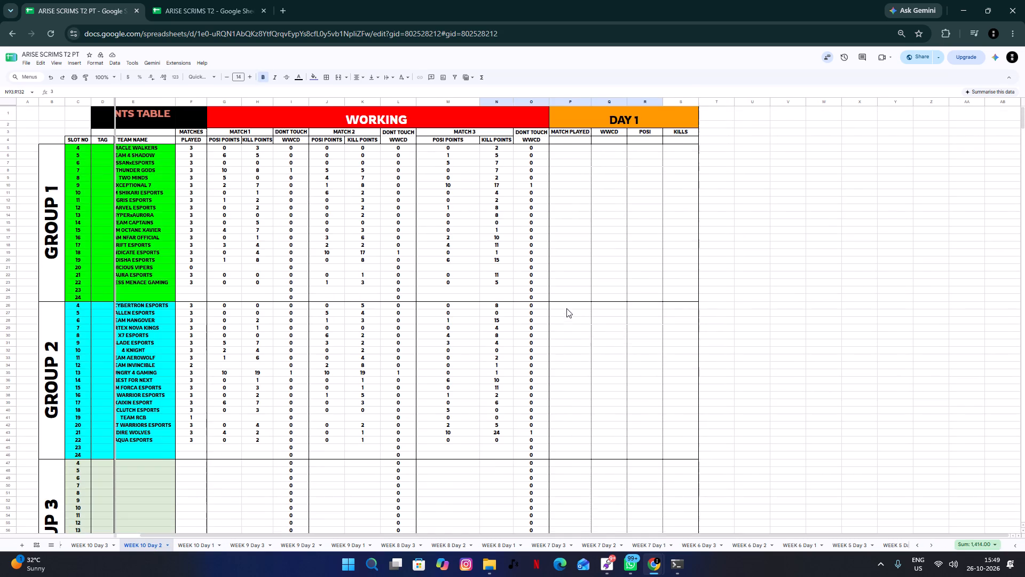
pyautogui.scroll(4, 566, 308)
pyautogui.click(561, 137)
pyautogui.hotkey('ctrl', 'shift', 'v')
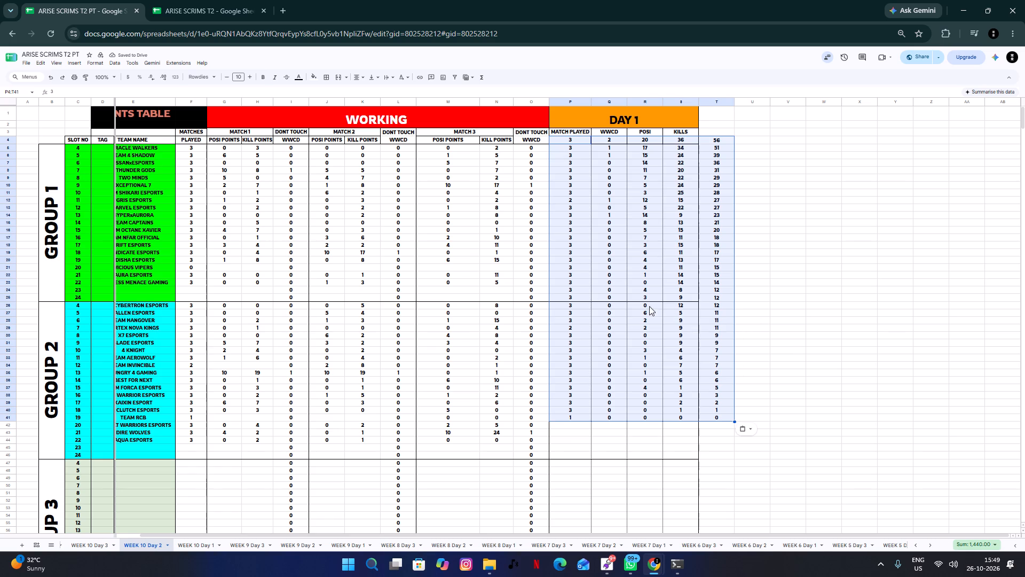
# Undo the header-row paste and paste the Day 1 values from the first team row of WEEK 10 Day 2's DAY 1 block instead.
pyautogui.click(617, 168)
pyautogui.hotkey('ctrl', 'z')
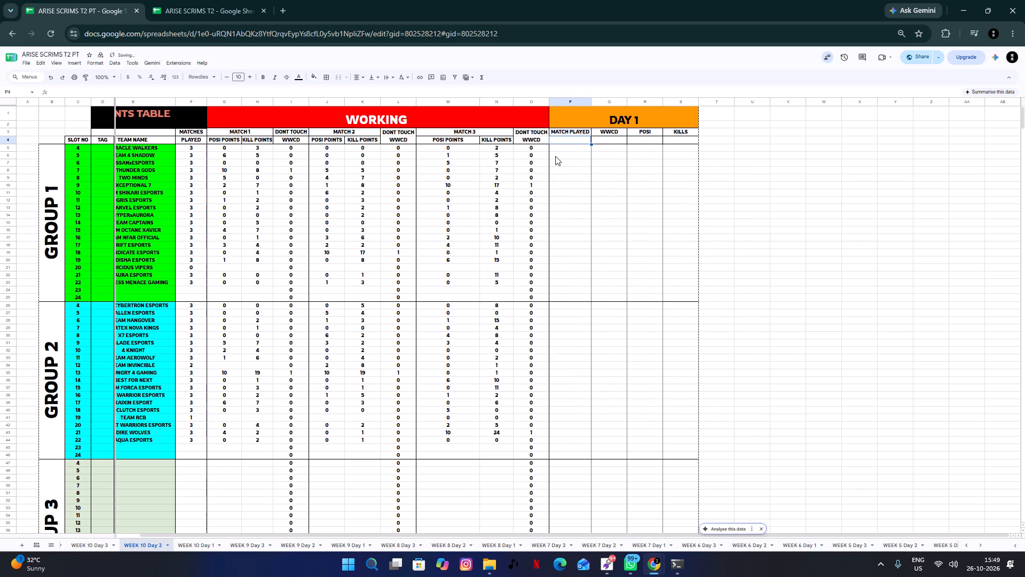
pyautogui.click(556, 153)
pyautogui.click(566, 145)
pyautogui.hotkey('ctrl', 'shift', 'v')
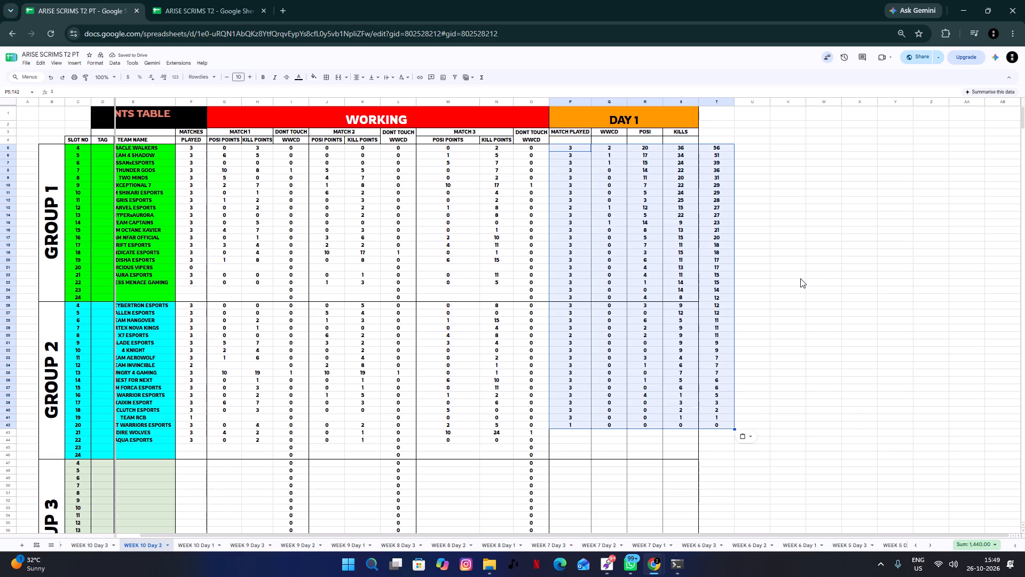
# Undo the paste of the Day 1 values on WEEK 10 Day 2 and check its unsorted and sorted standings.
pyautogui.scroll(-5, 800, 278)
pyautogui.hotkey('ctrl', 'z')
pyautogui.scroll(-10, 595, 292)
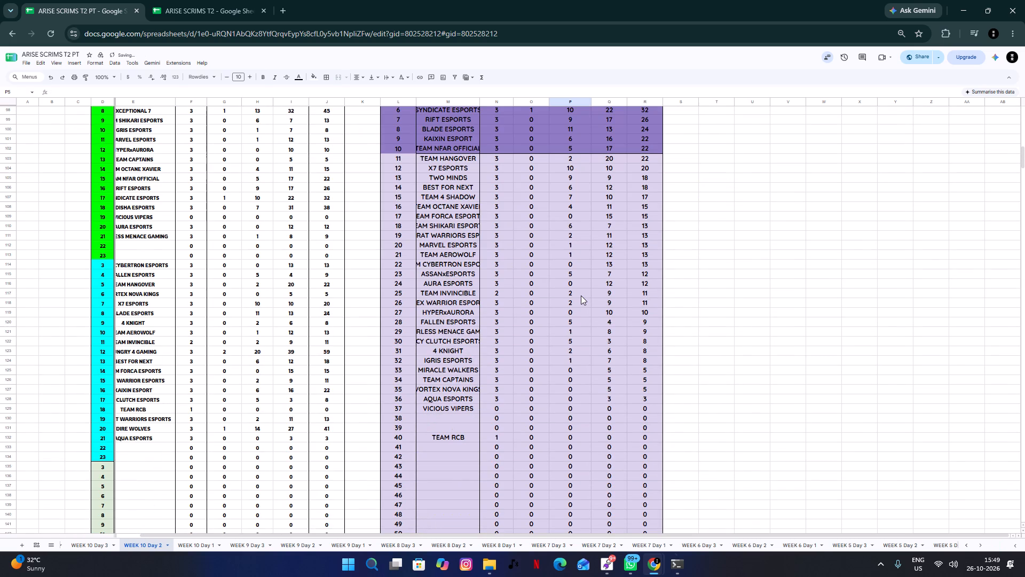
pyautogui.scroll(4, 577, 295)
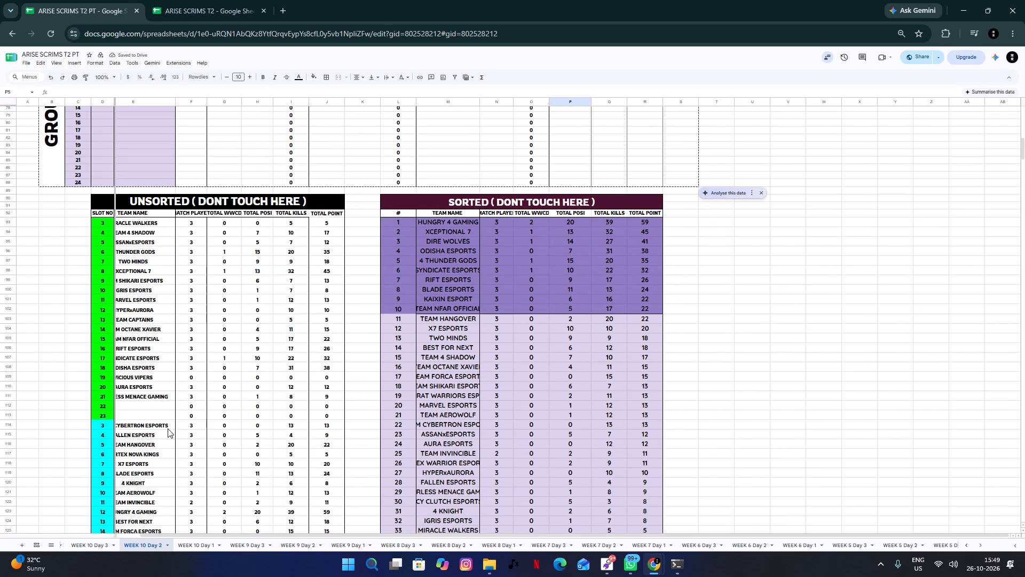
# Examine the unsorted and sorted standings on the WEEK 10 Day 2 sheet and compare them with those on WEEK 10 Day 1.
pyautogui.click(130, 403)
pyautogui.click(130, 417)
pyautogui.click(137, 391)
pyautogui.click(143, 395)
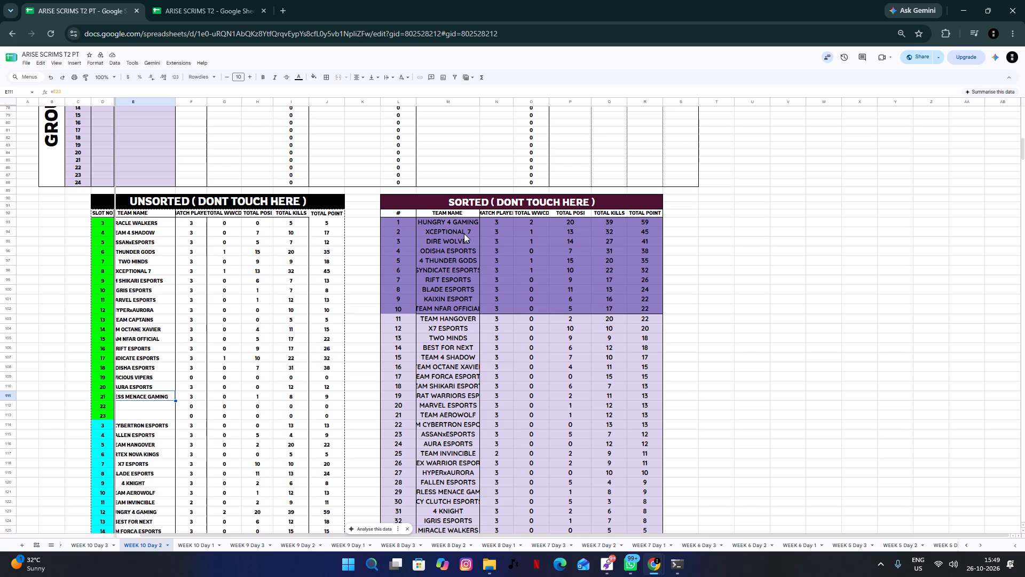
pyautogui.click(491, 224)
pyautogui.click(512, 224)
pyautogui.click(537, 224)
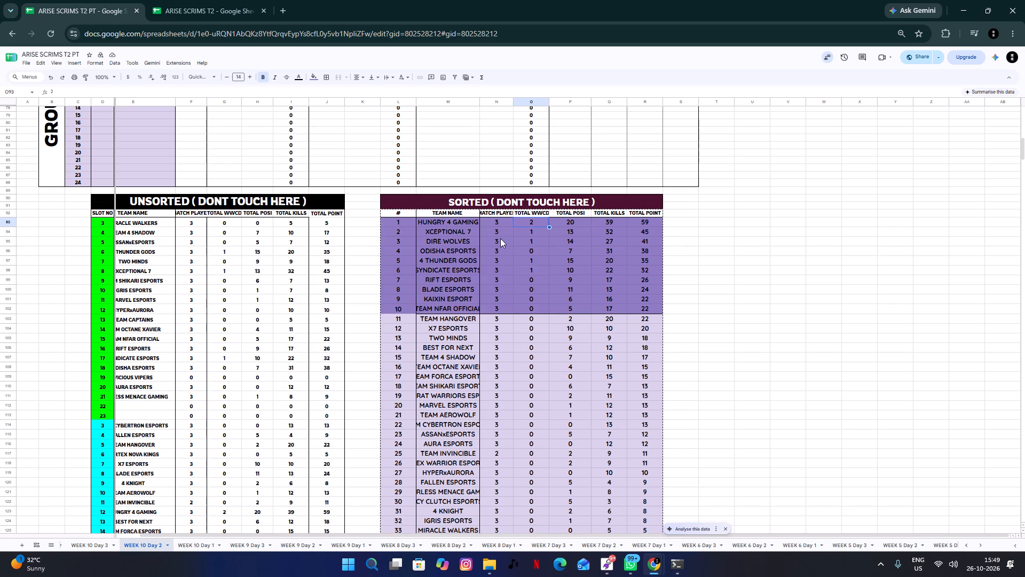
pyautogui.click(201, 544)
pyautogui.scroll(6, 509, 409)
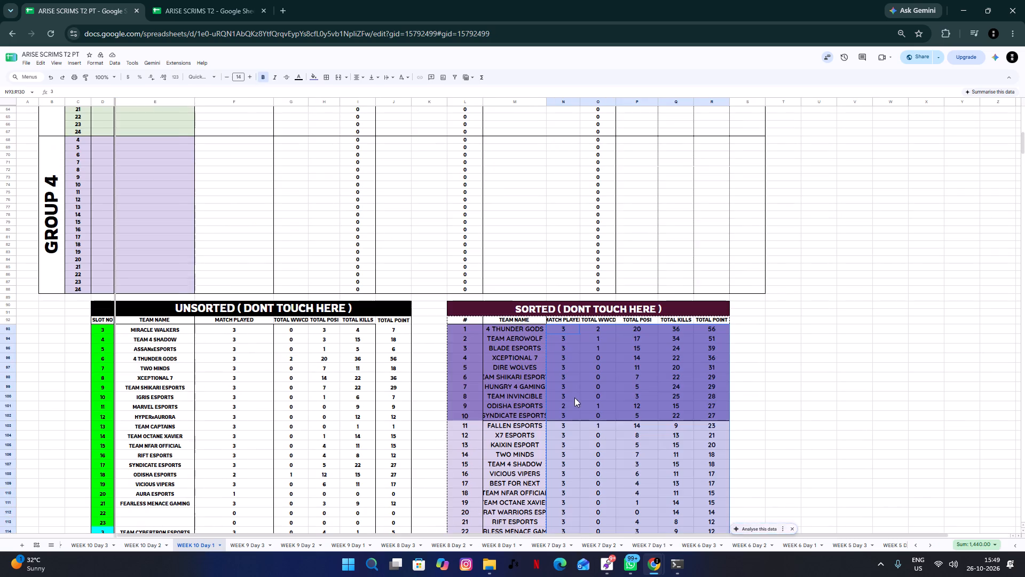
pyautogui.click(778, 367)
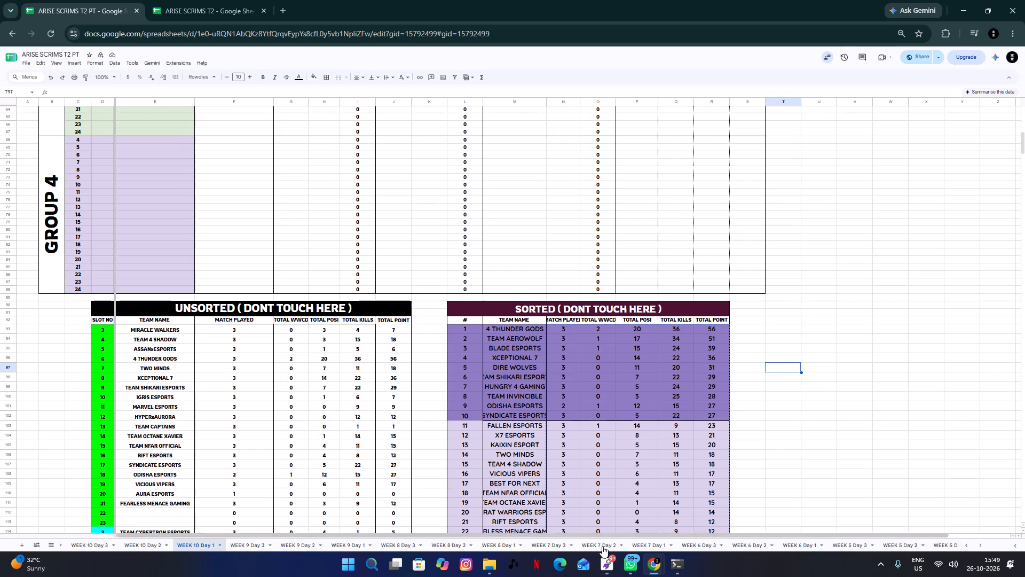
pyautogui.click(611, 576)
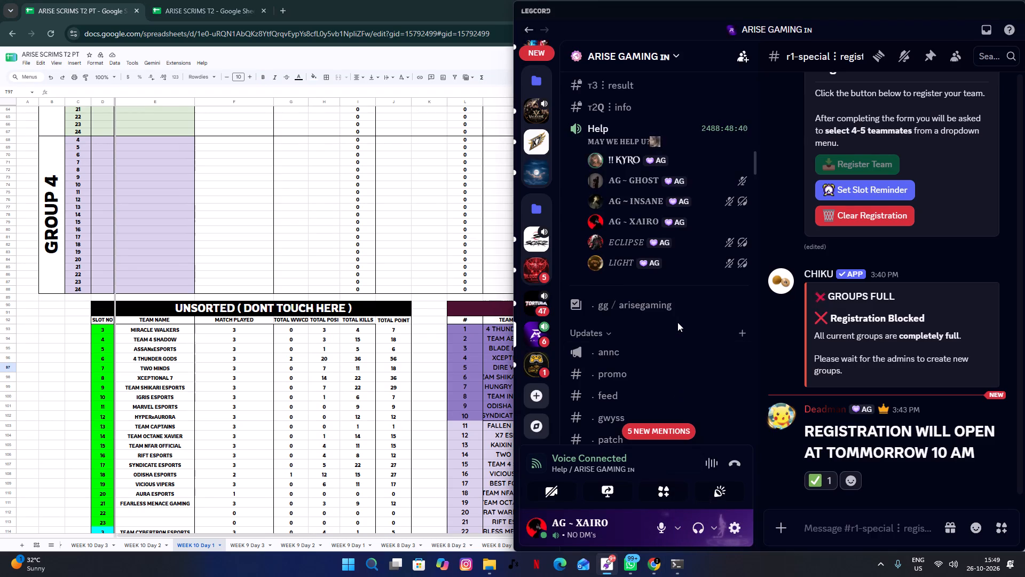
pyautogui.scroll(10, 677, 322)
pyautogui.click(632, 87)
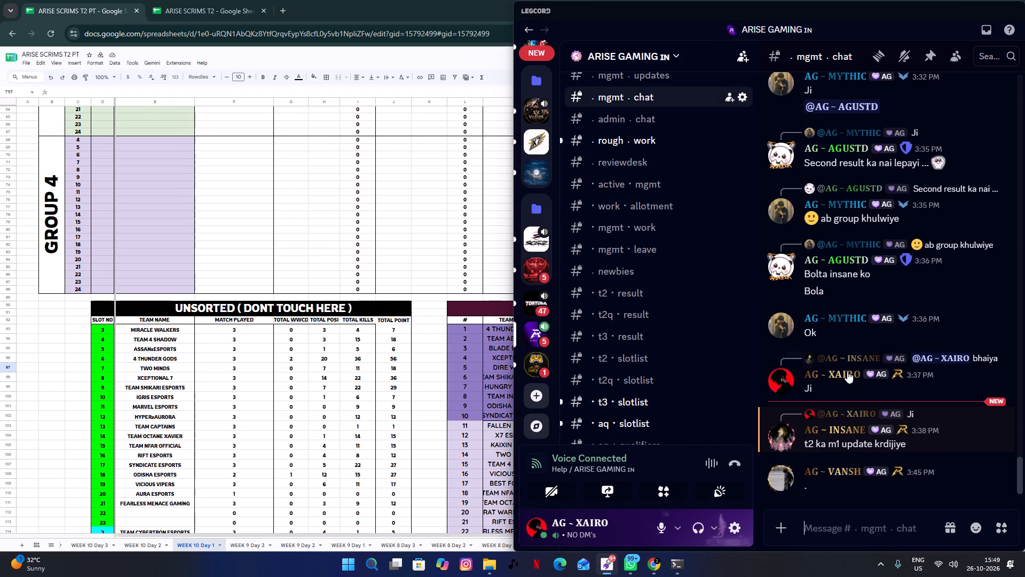
pyautogui.scroll(-6, 847, 371)
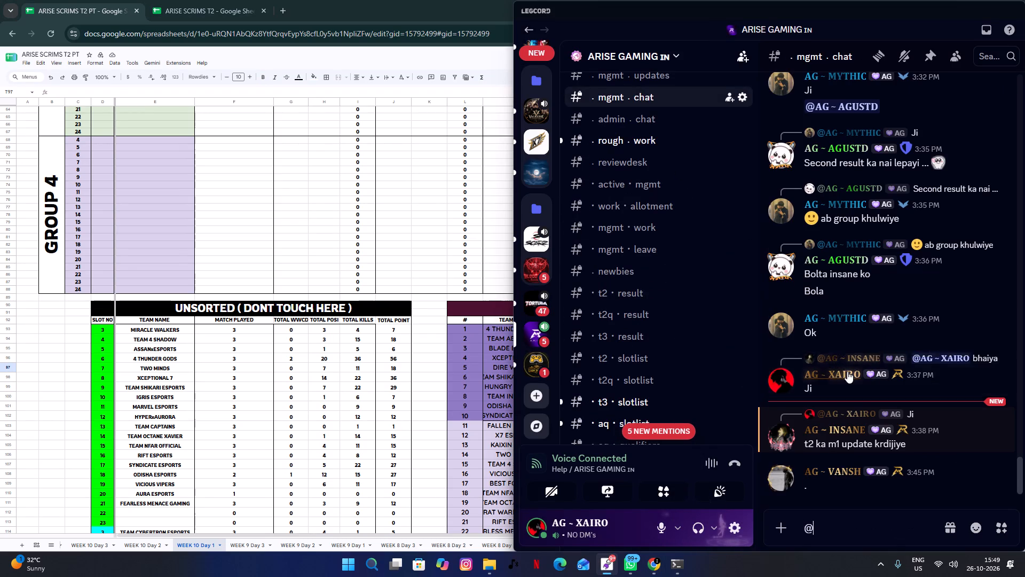
pyautogui.press('Return')
pyautogui.write('BAKI CHIZ KRDO')
pyautogui.press('Return')
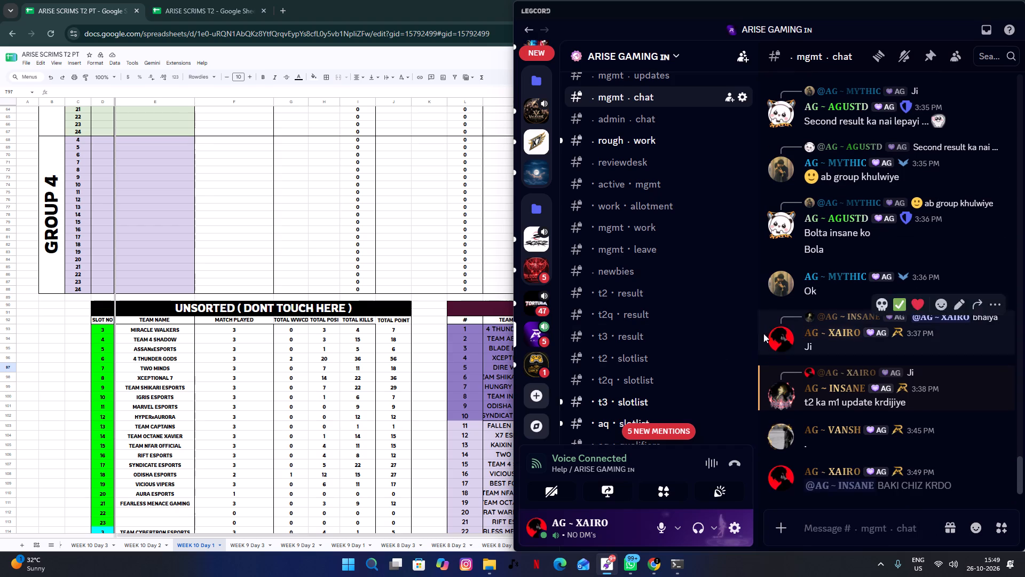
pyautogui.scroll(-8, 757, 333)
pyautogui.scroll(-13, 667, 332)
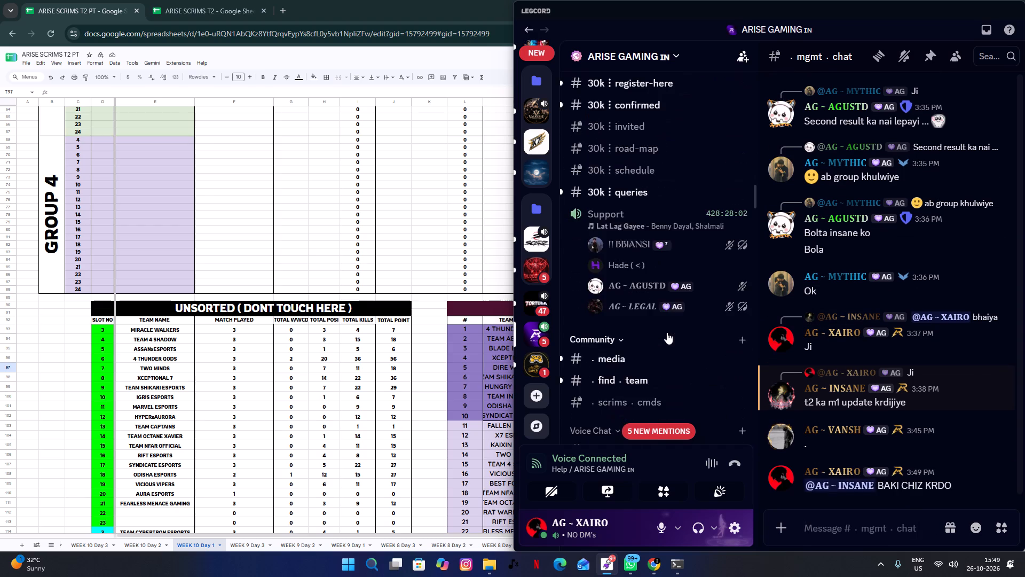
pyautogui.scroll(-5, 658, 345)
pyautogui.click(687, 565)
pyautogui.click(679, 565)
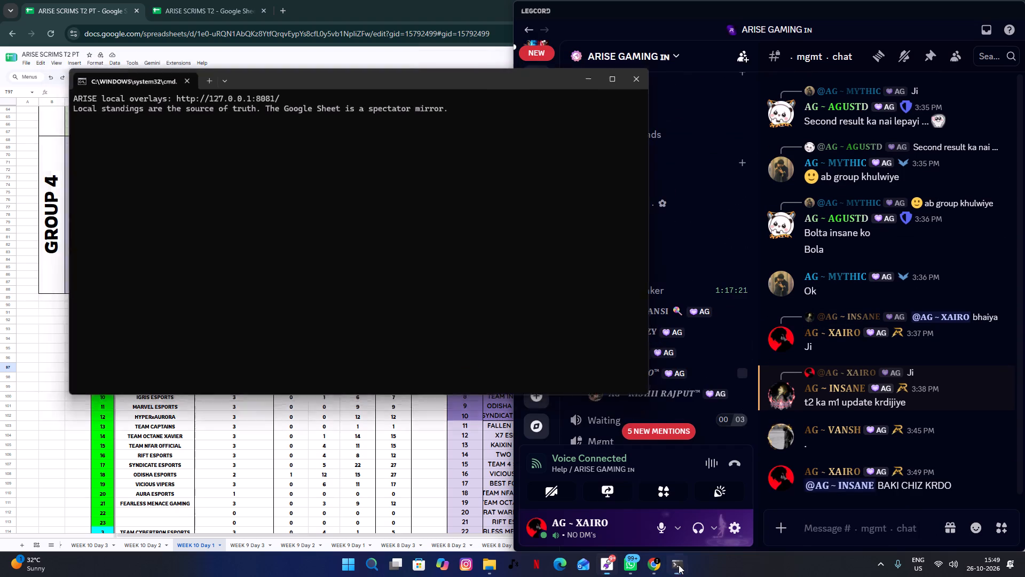
# Switch back to Chrome, open YouTube in a new tab, and close the ARISE SCRIMS T2 and ARISE SCRIMS T2 PT spreadsheets.
pyautogui.click(652, 565)
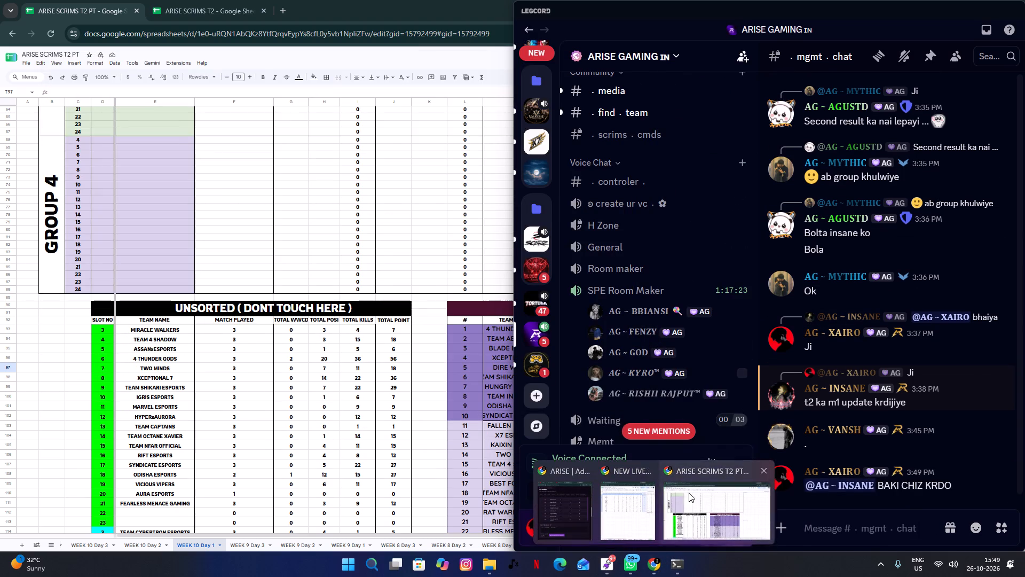
pyautogui.click(689, 493)
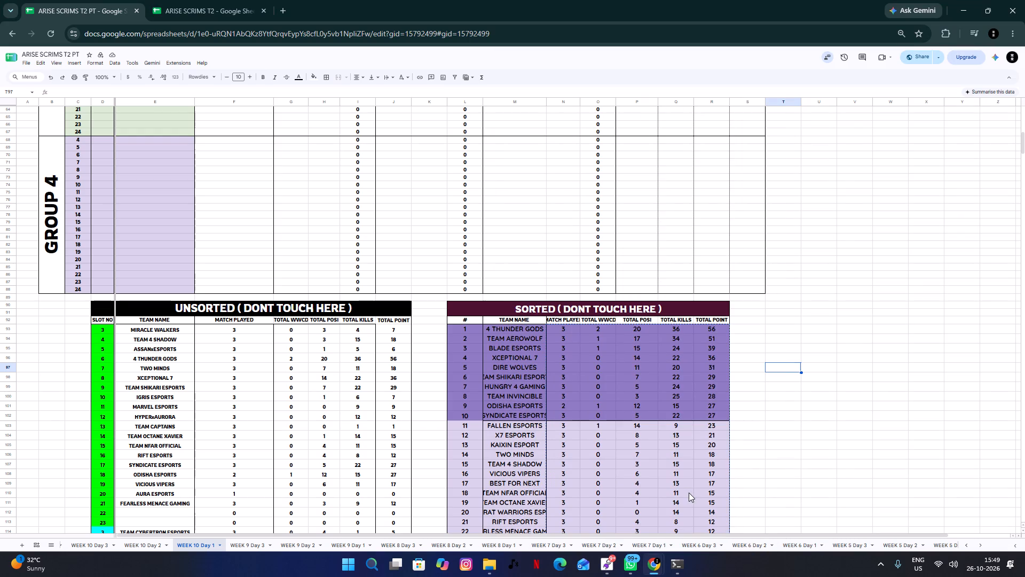
pyautogui.click(286, 0)
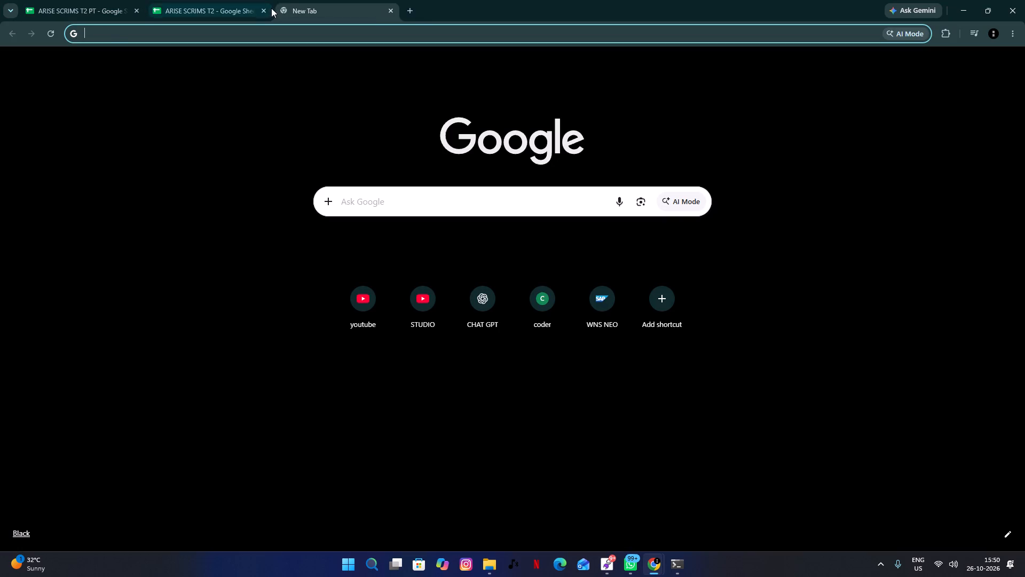
pyautogui.click(262, 13)
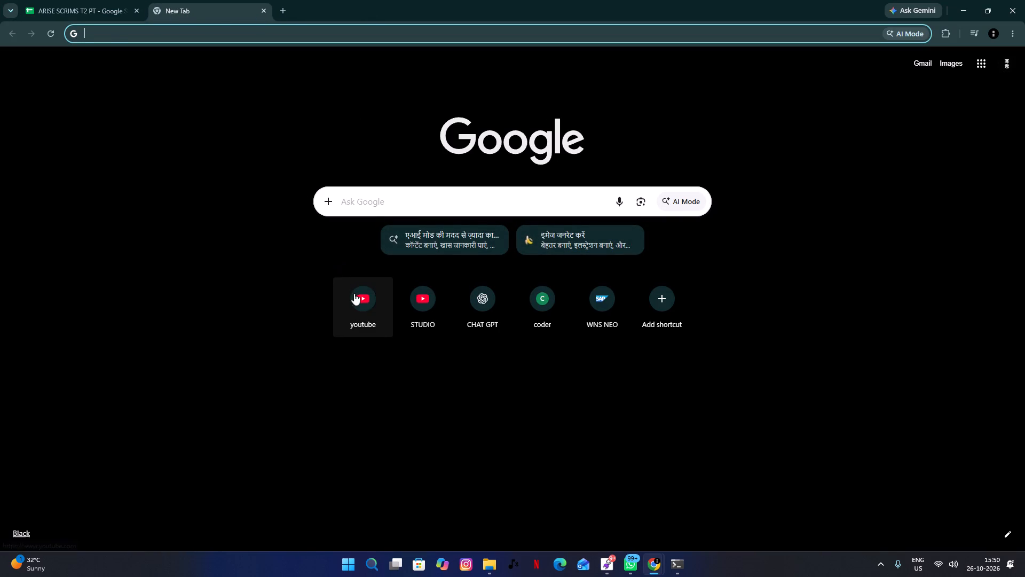
pyautogui.click(368, 298)
pyautogui.click(136, 7)
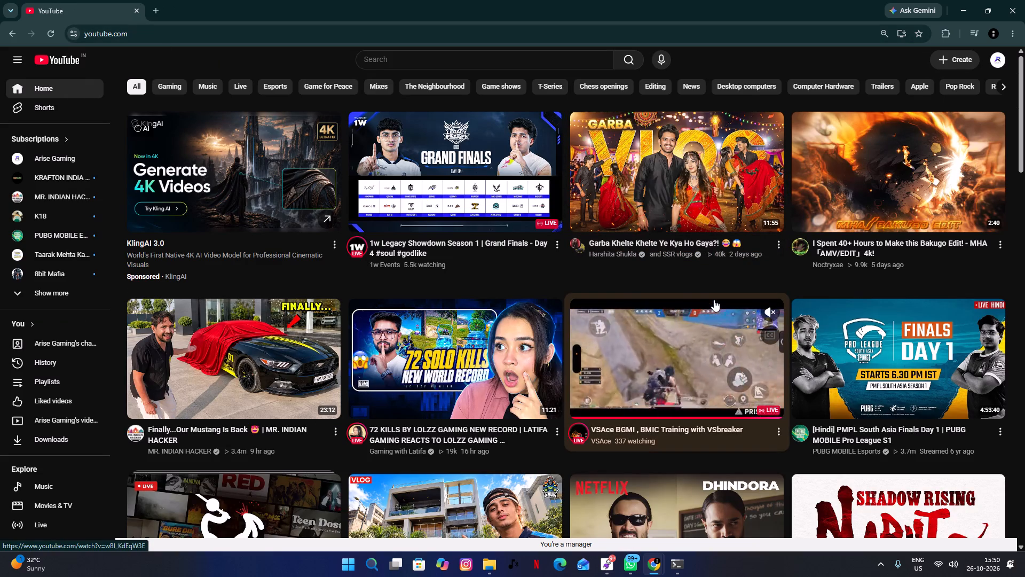
# Browse the recommended videos and Shorts on the YouTube home page.
pyautogui.scroll(-4, 713, 300)
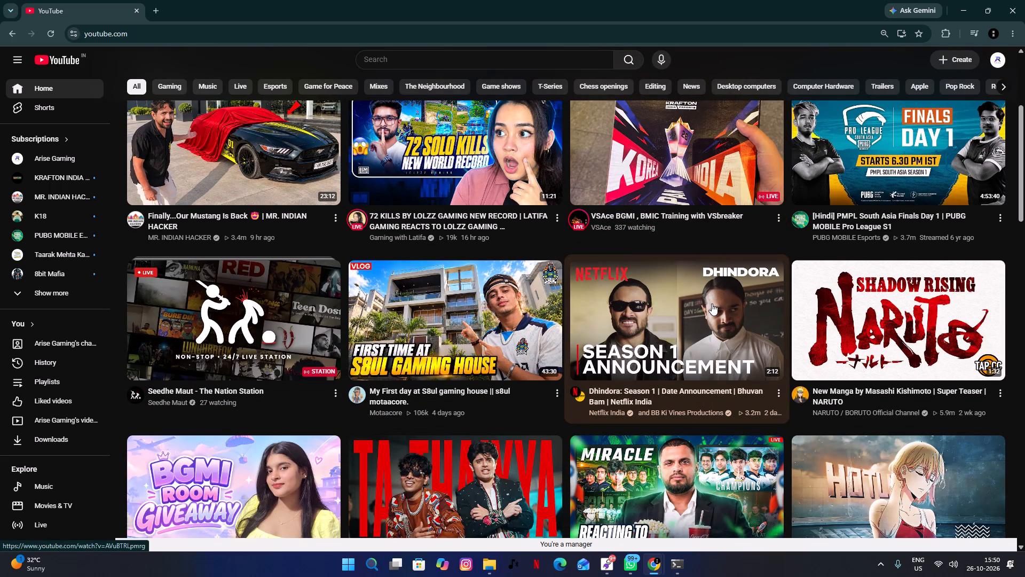
pyautogui.click(770, 297)
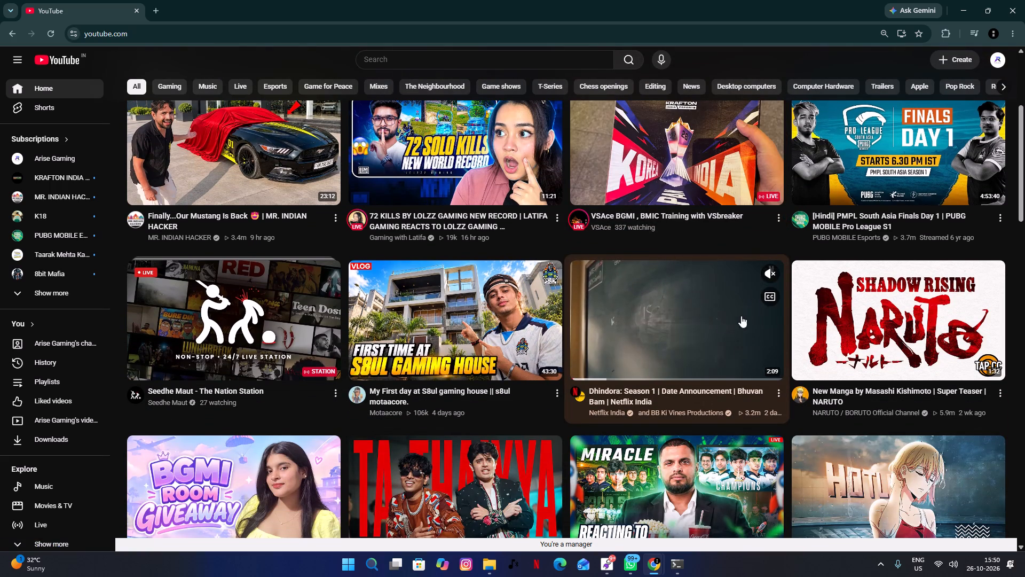
pyautogui.scroll(-5, 715, 321)
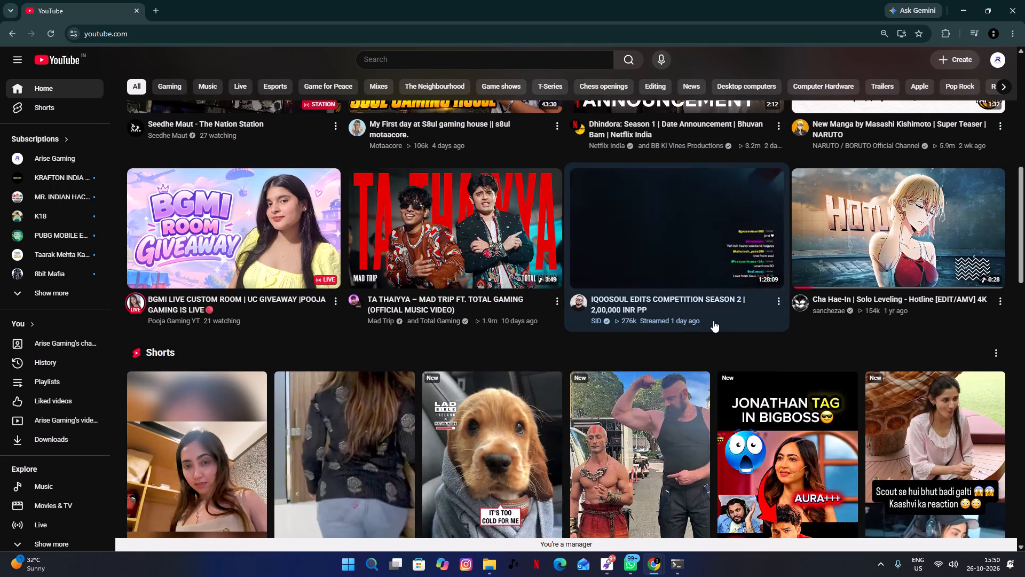
pyautogui.scroll(-12, 713, 321)
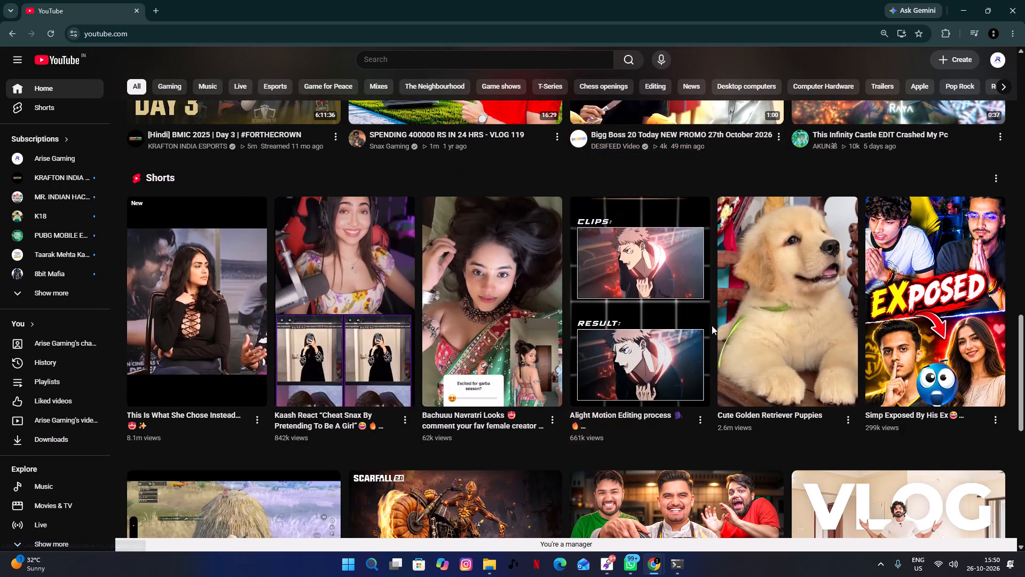
# Switch to Legcord and mute the microphone in the Help voice channel.
pyautogui.click(602, 573)
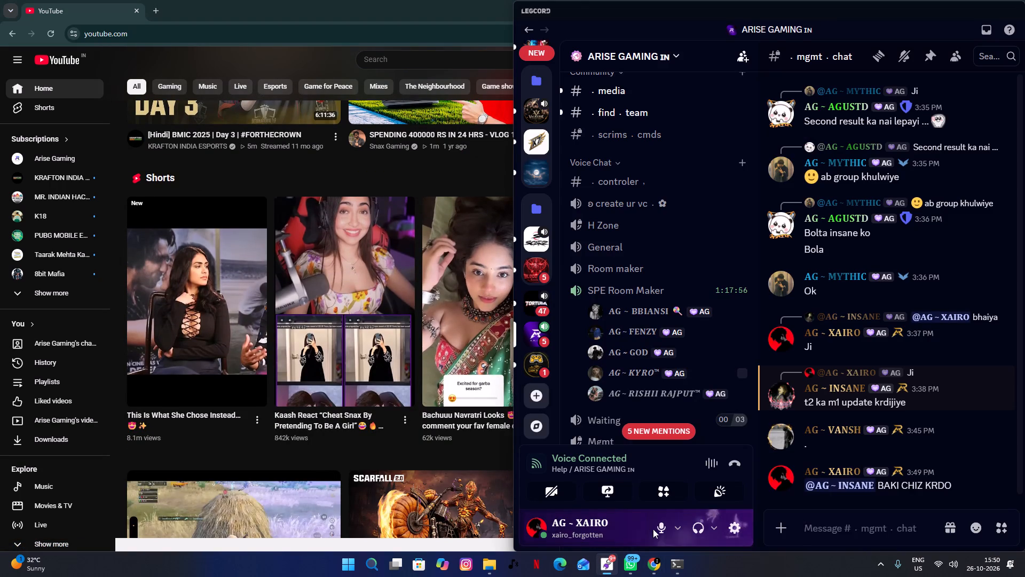
pyautogui.click(660, 529)
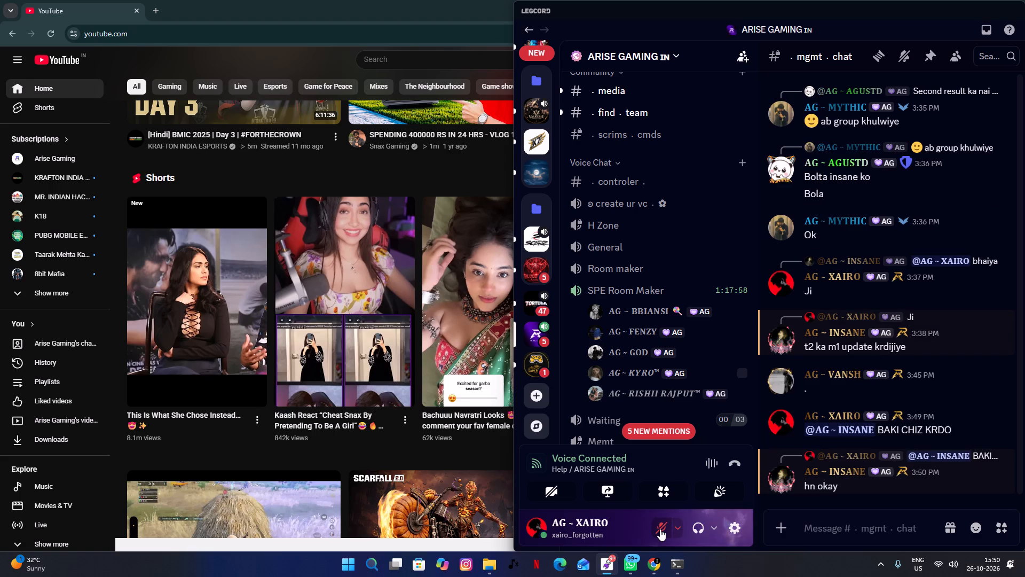